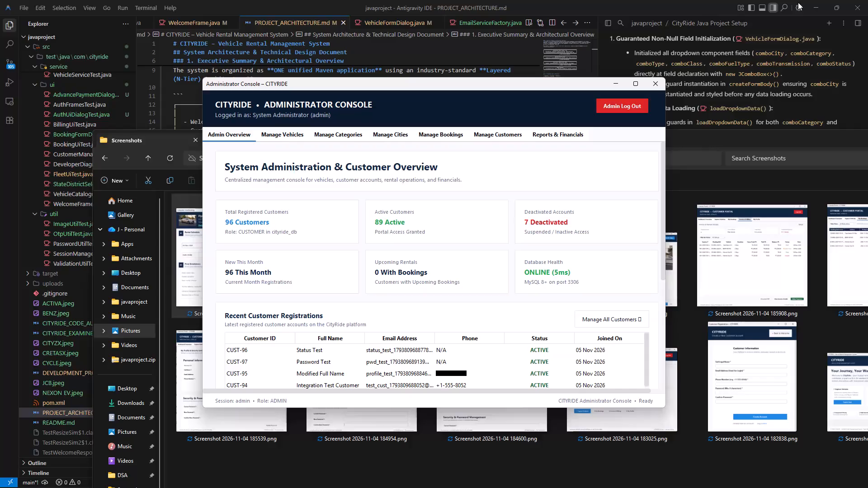
Minimise the code editor and the Screenshots folder, leaving the Administrator Console window over the Canva presentation.
{"action": "left_click", "coordinate": [809, 6]}
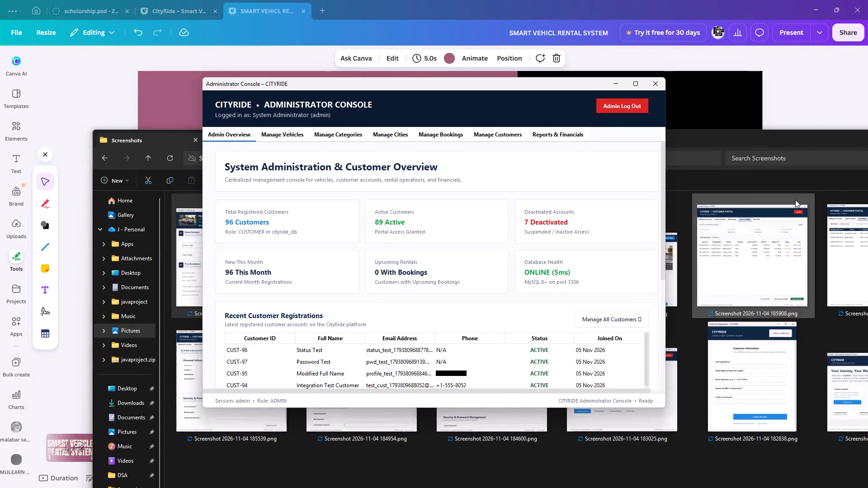
{"action": "left_click", "coordinate": [777, 141]}
{"action": "left_click_drag", "start_coordinate": [809, 143], "coordinate": [560, 144]}
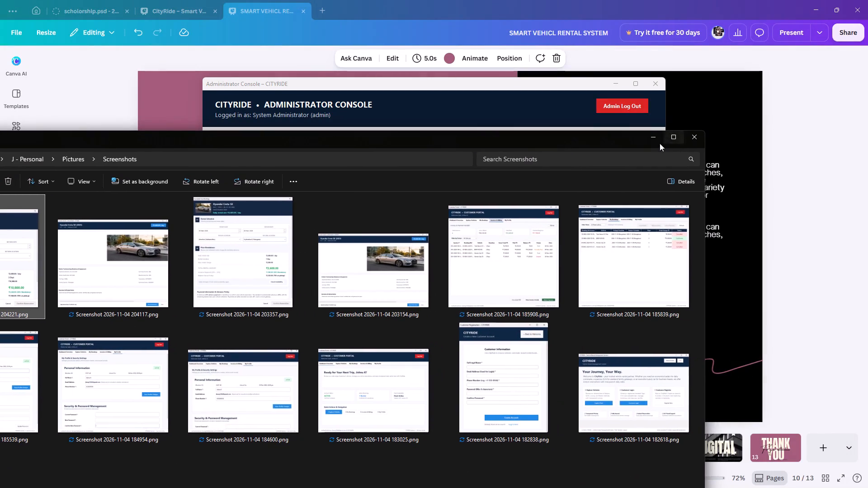
{"action": "left_click", "coordinate": [656, 143]}
Make the Administrator Console window taller and capture a screenshot of the whole window showing the Admin Overview.
{"action": "scroll", "coordinate": [372, 197], "scroll_direction": "up", "scroll_amount": 5}
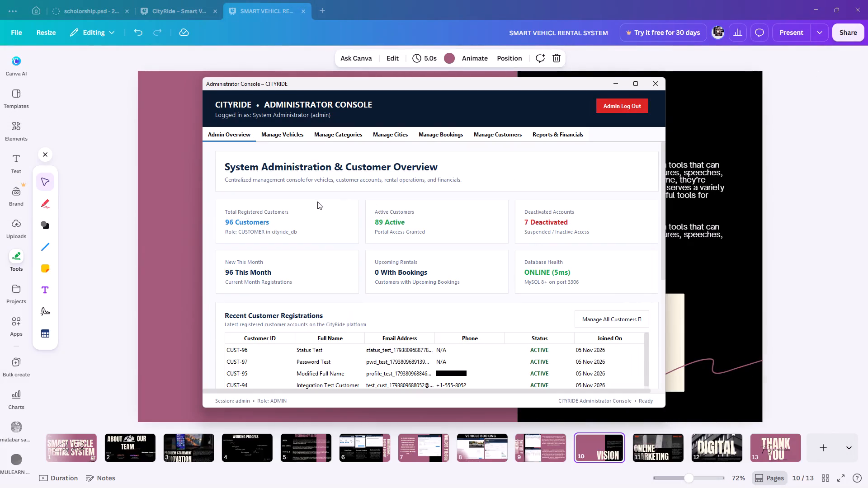
{"action": "left_click_drag", "start_coordinate": [420, 408], "coordinate": [420, 453]}
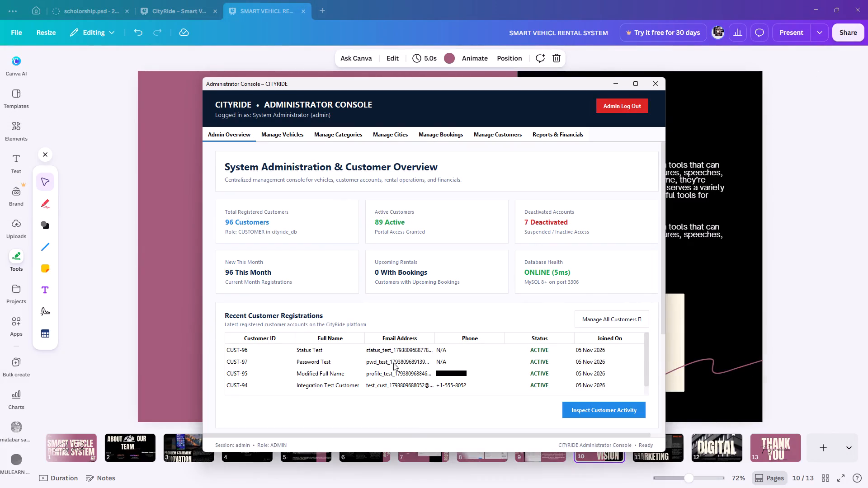
{"action": "scroll", "coordinate": [388, 337], "scroll_direction": "down", "scroll_amount": 2}
{"action": "scroll", "coordinate": [388, 337], "scroll_direction": "up", "scroll_amount": 4}
{"action": "left_click_drag", "start_coordinate": [410, 82], "coordinate": [404, 82]}
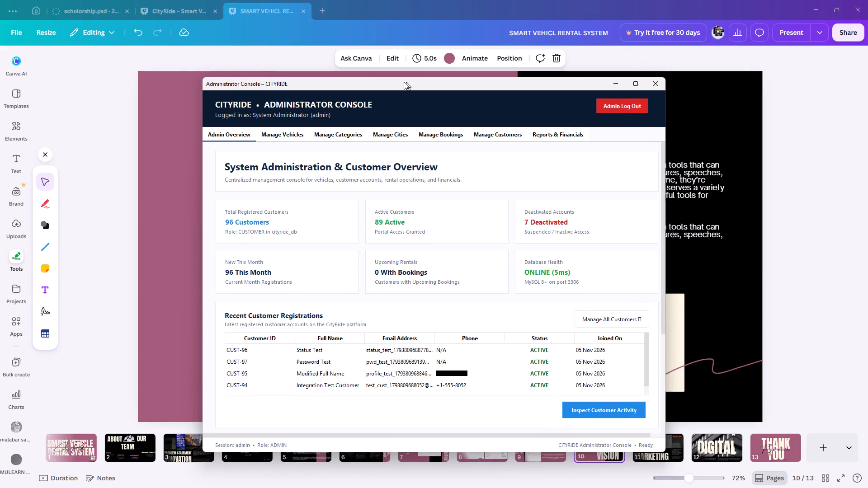
{"action": "left_click_drag", "start_coordinate": [404, 82], "coordinate": [348, 61]}
{"action": "scroll", "coordinate": [341, 295], "scroll_direction": "down", "scroll_amount": 3}
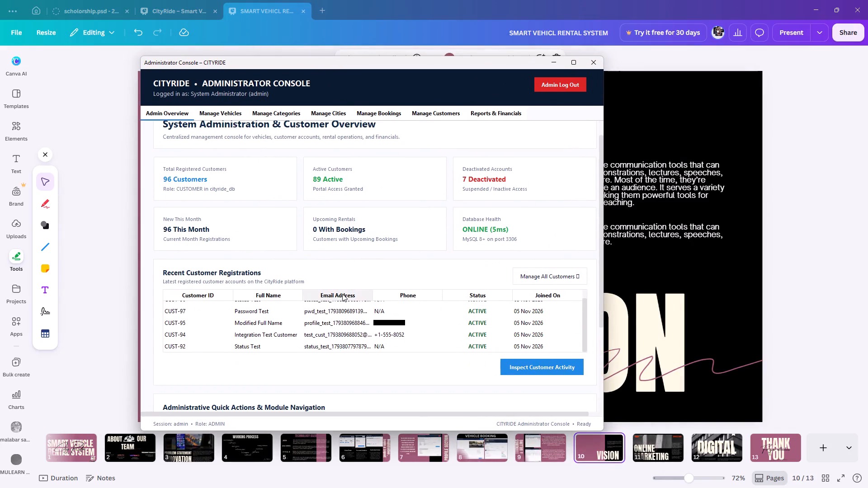
{"action": "scroll", "coordinate": [342, 294], "scroll_direction": "down", "scroll_amount": 2}
{"action": "scroll", "coordinate": [342, 294], "scroll_direction": "up", "scroll_amount": 7}
{"action": "key", "text": "Print"}
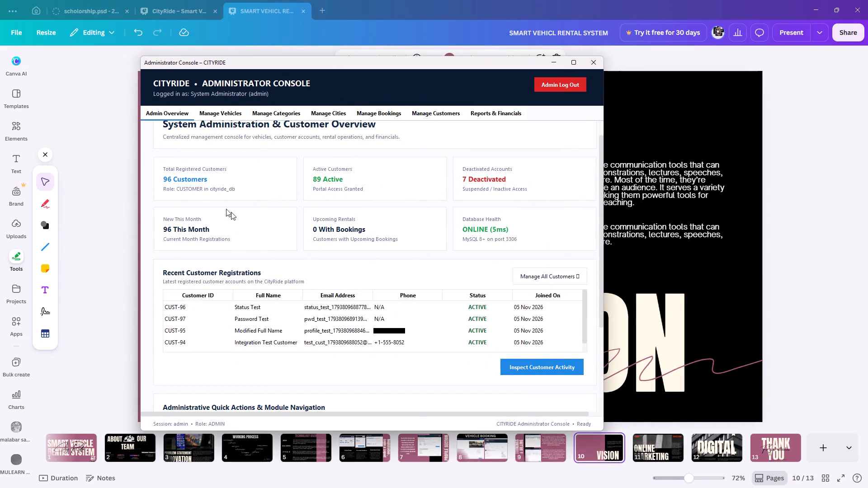
{"action": "left_click_drag", "start_coordinate": [143, 58], "coordinate": [597, 389]}
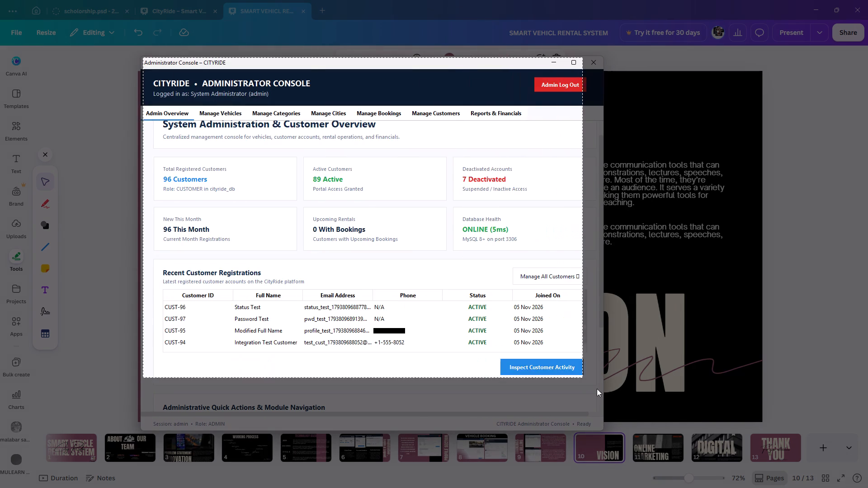
{"action": "left_click_drag", "start_coordinate": [597, 389], "coordinate": [605, 429]}
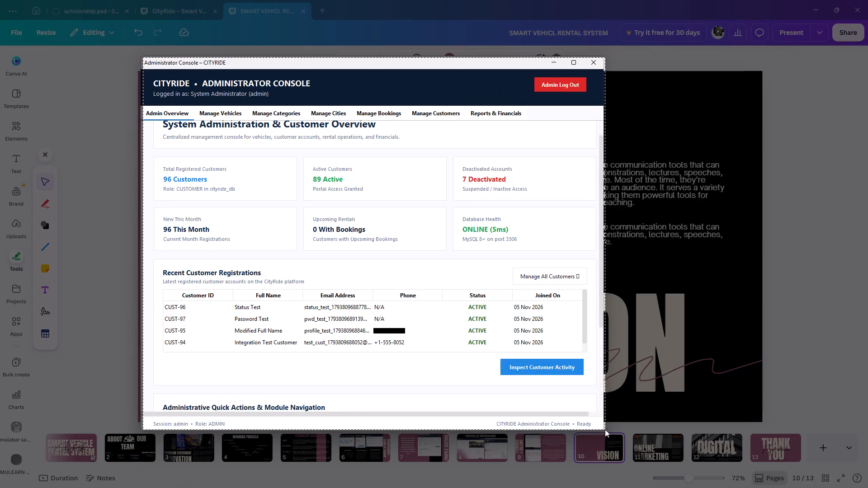
{"action": "left_click_drag", "start_coordinate": [605, 429], "coordinate": [603, 431]}
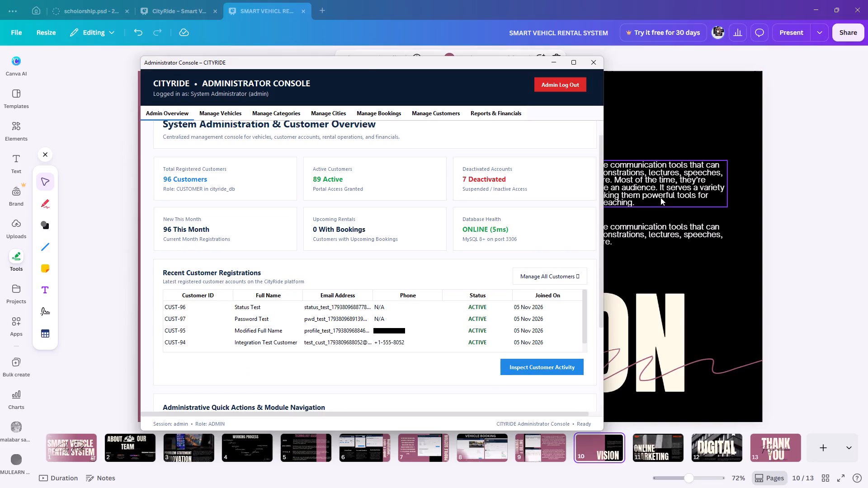
Insert the new Administrator Console screenshot from the Screenshots folder onto slide 10, the VISION slide.
{"action": "left_click", "coordinate": [696, 248]}
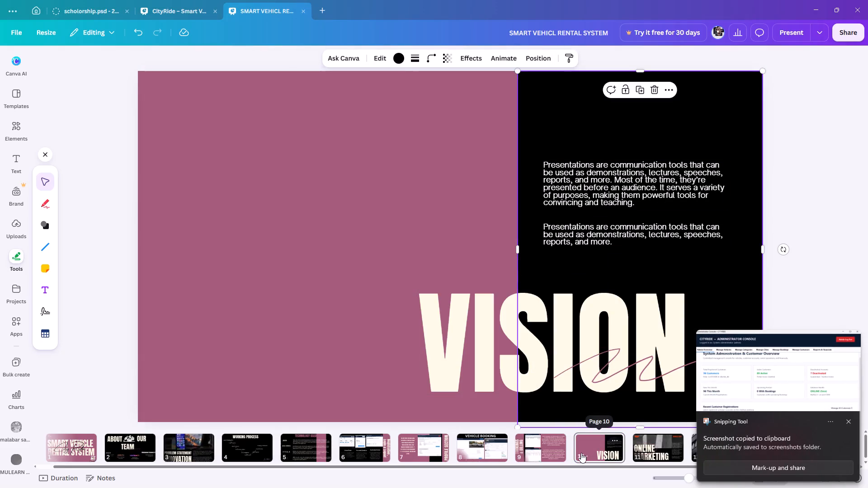
{"action": "left_click", "coordinate": [595, 453]}
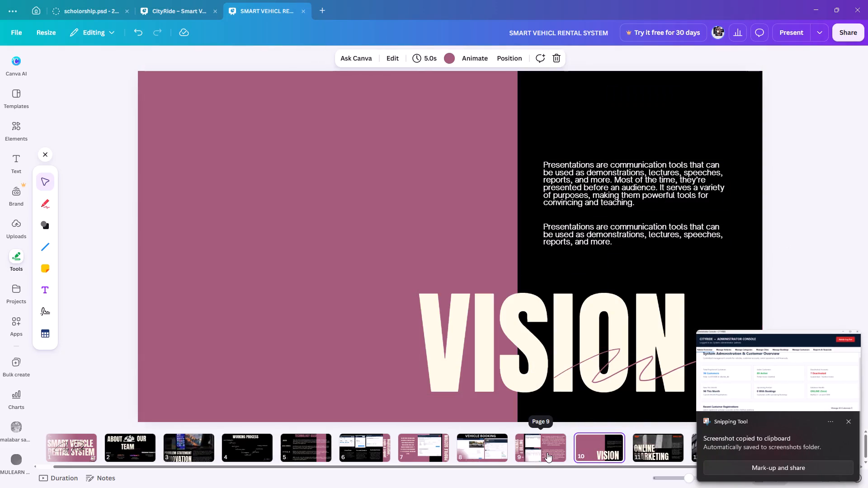
{"action": "left_click", "coordinate": [600, 449]}
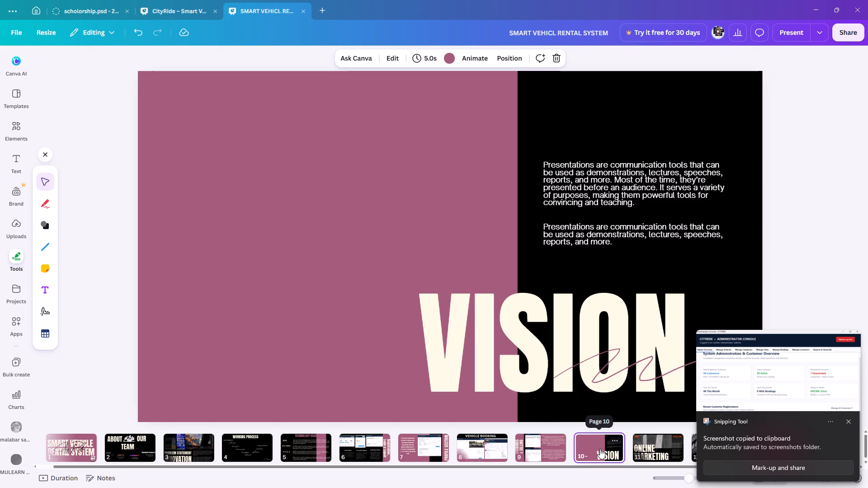
{"action": "left_click", "coordinate": [286, 199]}
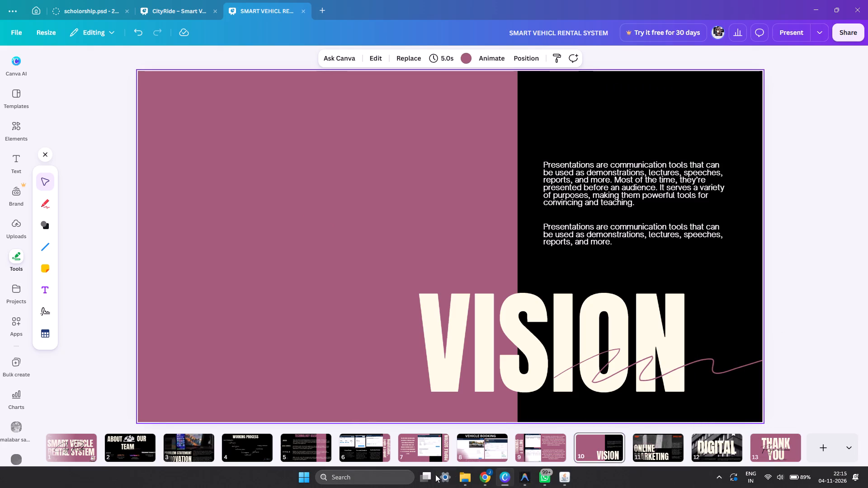
{"action": "left_click", "coordinate": [469, 484]}
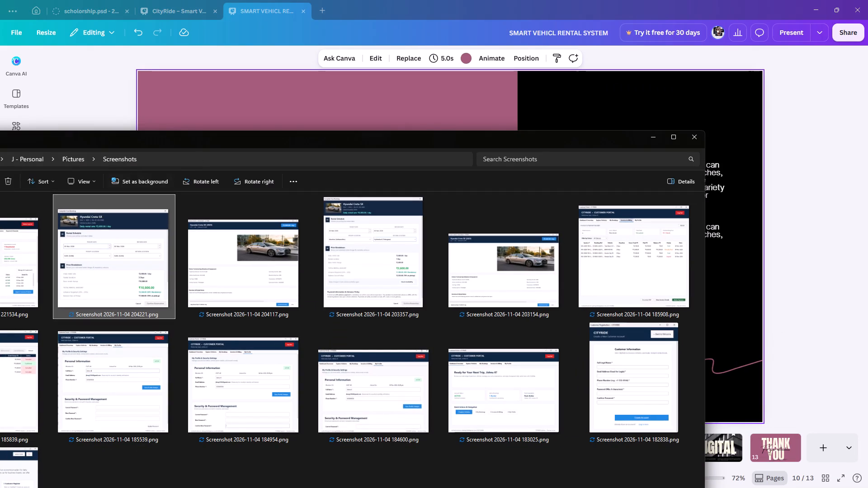
{"action": "left_click", "coordinate": [210, 152]}
{"action": "left_click_drag", "start_coordinate": [218, 144], "coordinate": [455, 256]}
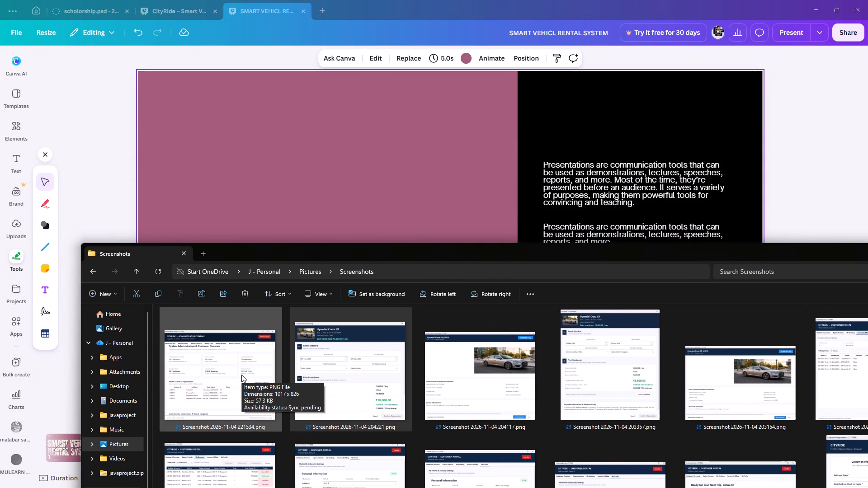
{"action": "left_click_drag", "start_coordinate": [262, 235], "coordinate": [274, 201]}
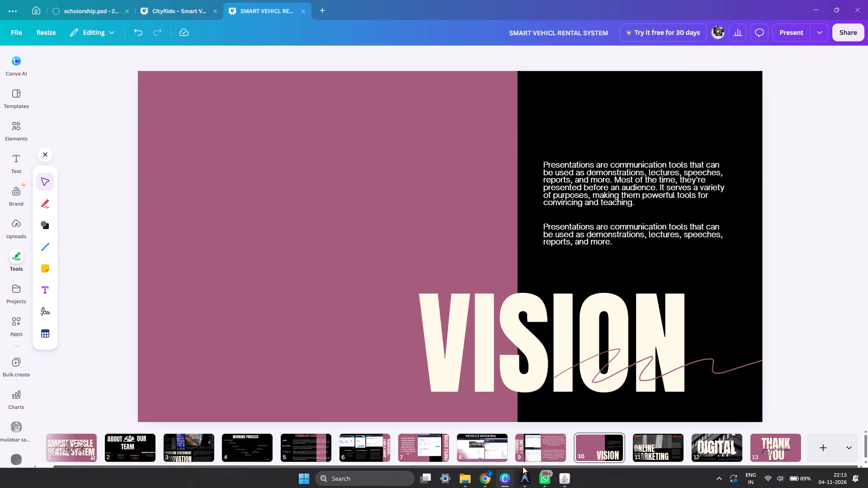
{"action": "left_click", "coordinate": [458, 475]}
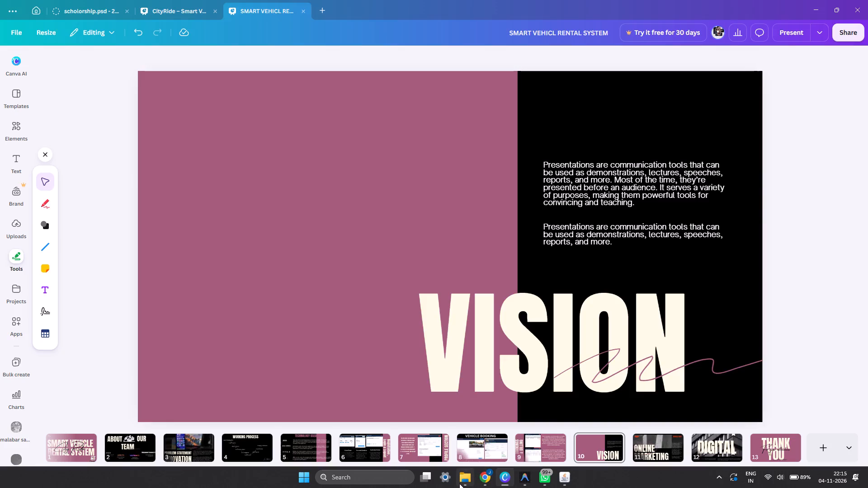
{"action": "left_click", "coordinate": [472, 435]}
{"action": "left_click_drag", "start_coordinate": [223, 398], "coordinate": [274, 217]}
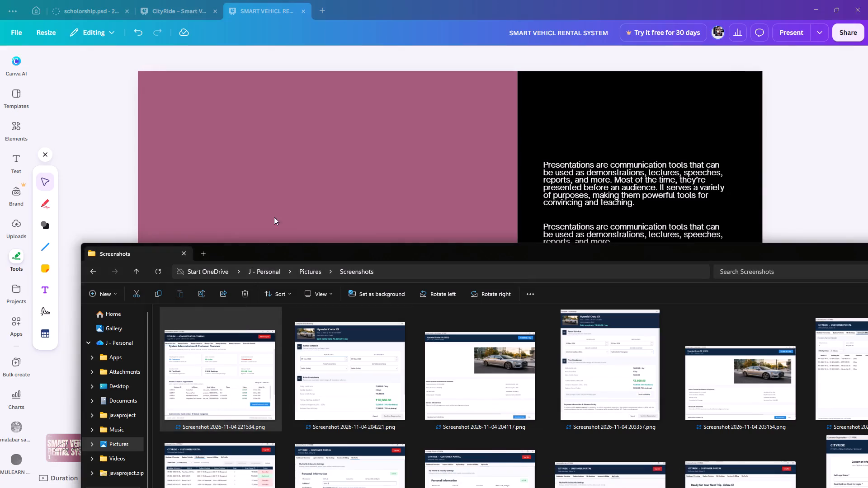
{"action": "left_click_drag", "start_coordinate": [274, 217], "coordinate": [280, 198]}
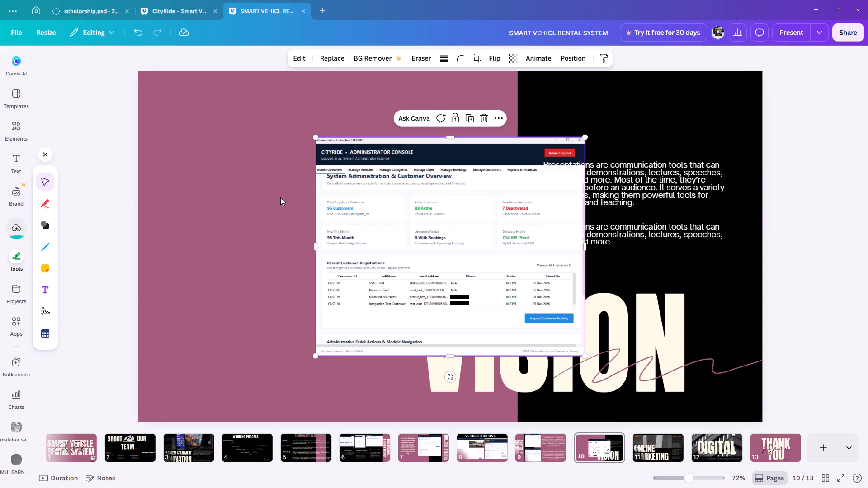
Resize the console screenshot and place it in the upper-left corner of slide 10's pink area, clear of the heading.
{"action": "left_click_drag", "start_coordinate": [371, 208], "coordinate": [213, 155]}
{"action": "left_click_drag", "start_coordinate": [427, 81], "coordinate": [427, 83]}
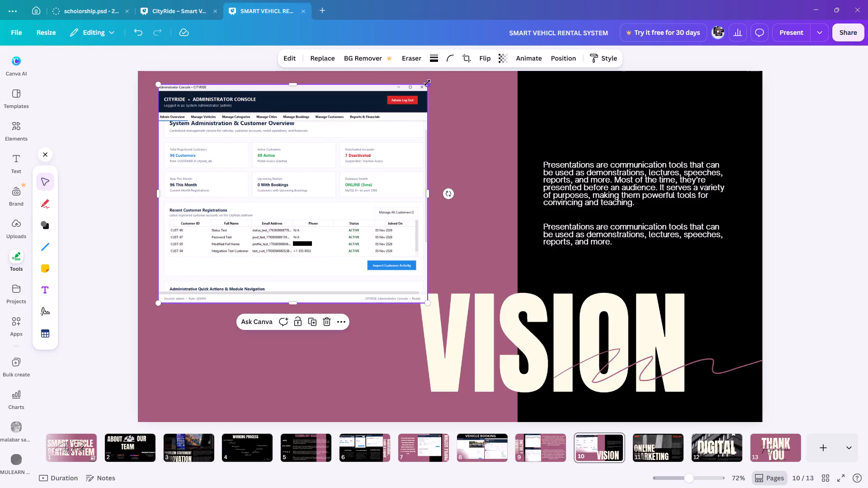
{"action": "left_click_drag", "start_coordinate": [427, 83], "coordinate": [464, 101]}
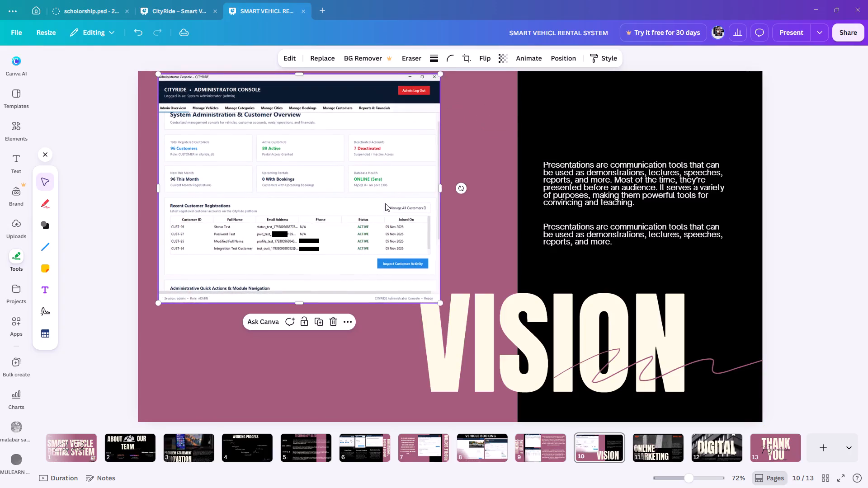
{"action": "left_click_drag", "start_coordinate": [382, 204], "coordinate": [380, 212]}
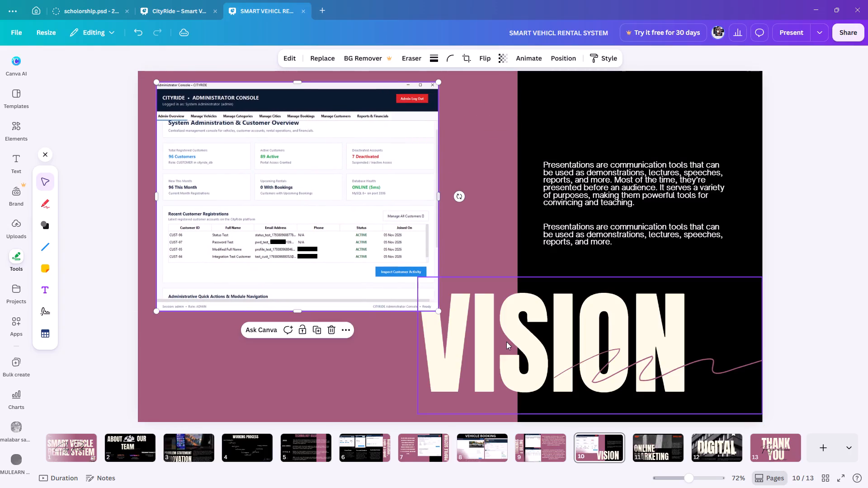
{"action": "left_click", "coordinate": [507, 342]}
{"action": "left_click_drag", "start_coordinate": [332, 220], "coordinate": [338, 216]}
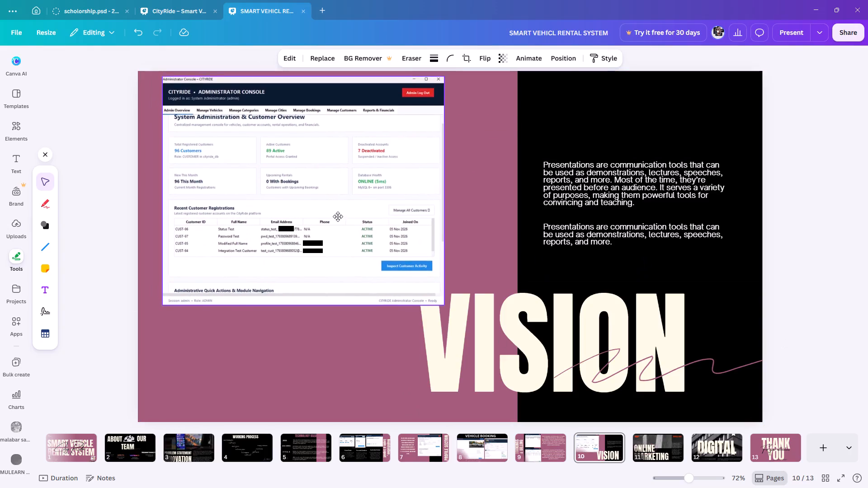
{"action": "left_click_drag", "start_coordinate": [338, 216], "coordinate": [337, 216]}
{"action": "left_click_drag", "start_coordinate": [445, 80], "coordinate": [426, 108]}
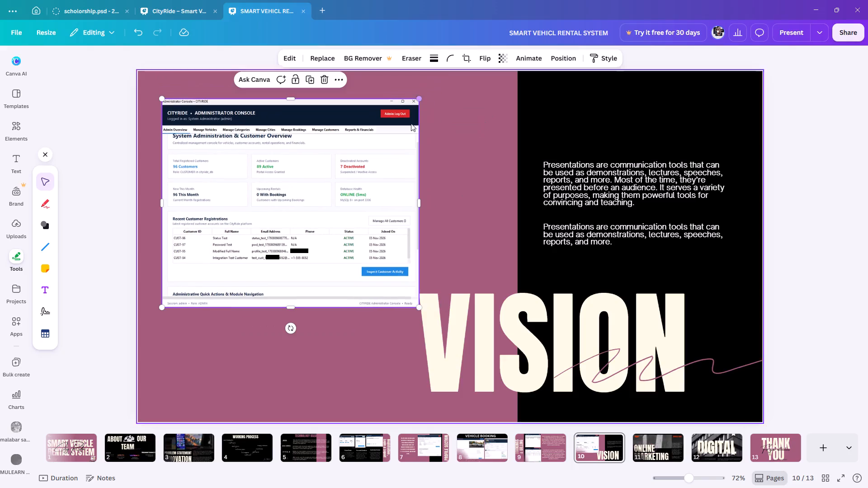
{"action": "left_click_drag", "start_coordinate": [338, 168], "coordinate": [324, 149]}
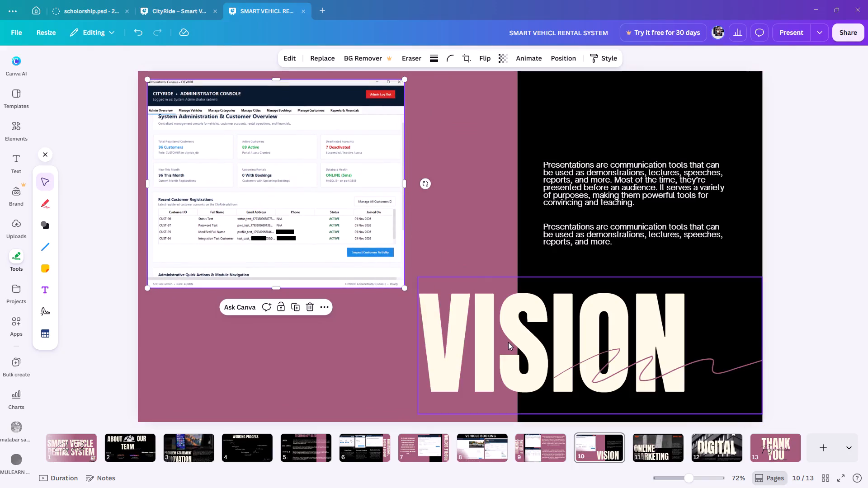
Replace the VISION heading on slide 10 with ADMIN.
{"action": "double_click", "coordinate": [508, 342]}
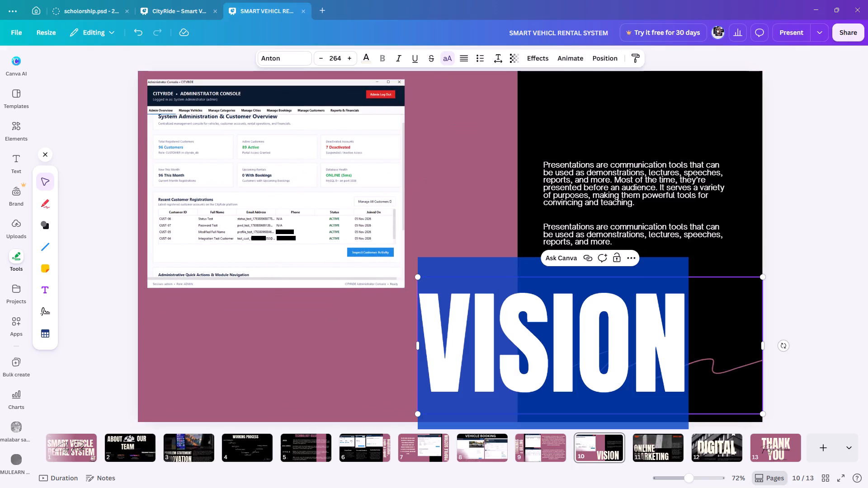
{"action": "type", "text": "AD"}
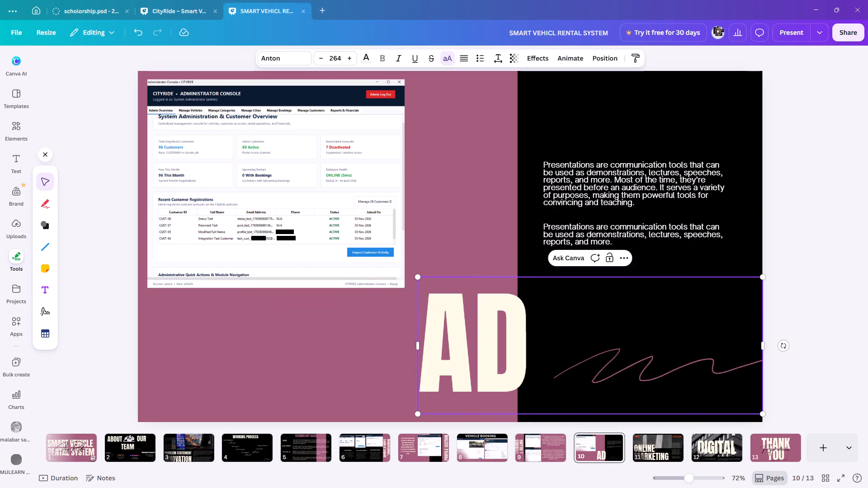
{"action": "type", "text": "MIN"}
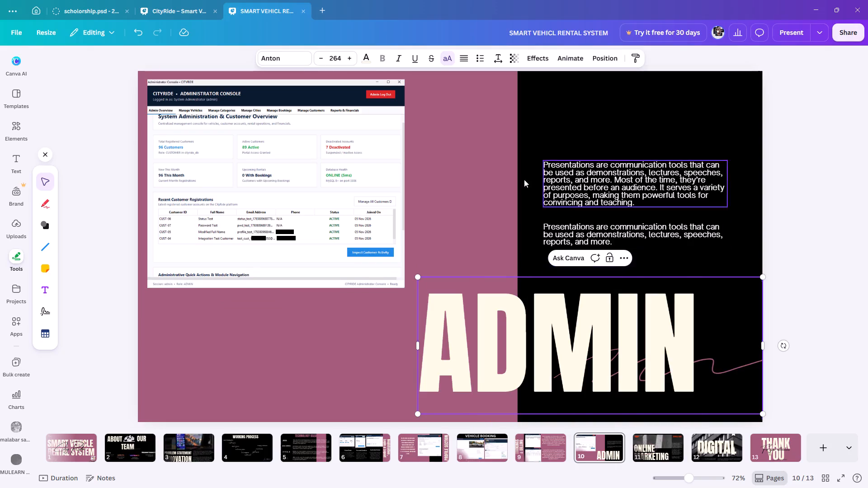
{"action": "left_click", "coordinate": [503, 169]}
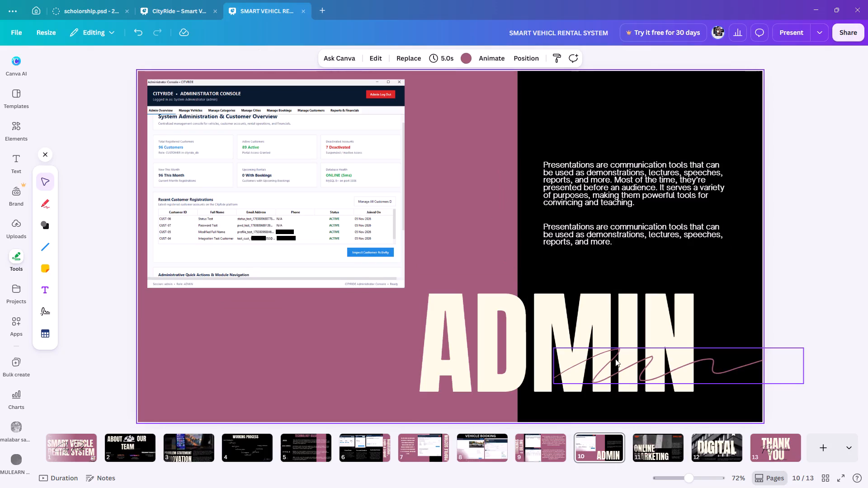
{"action": "left_click", "coordinate": [626, 366]}
{"action": "left_click", "coordinate": [492, 212]}
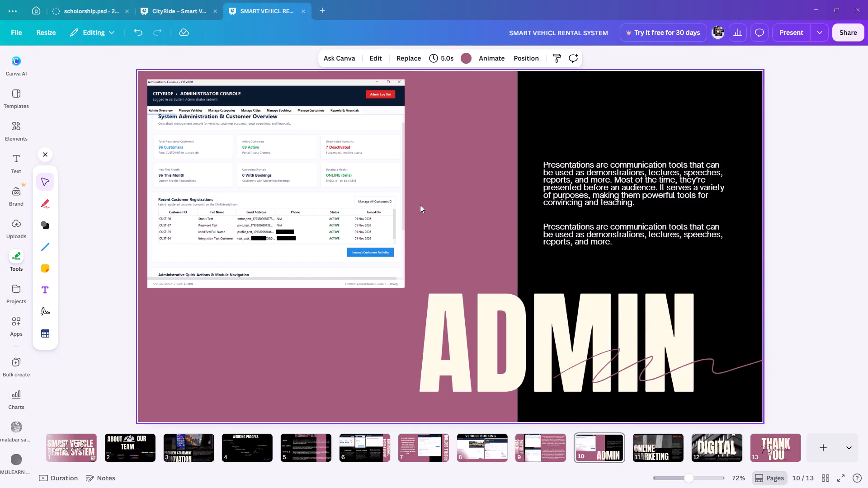
Shrink the console screenshot on slide 10 to about a third of the slide's width, keeping it near the upper-left corner.
{"action": "left_click", "coordinate": [327, 192]}
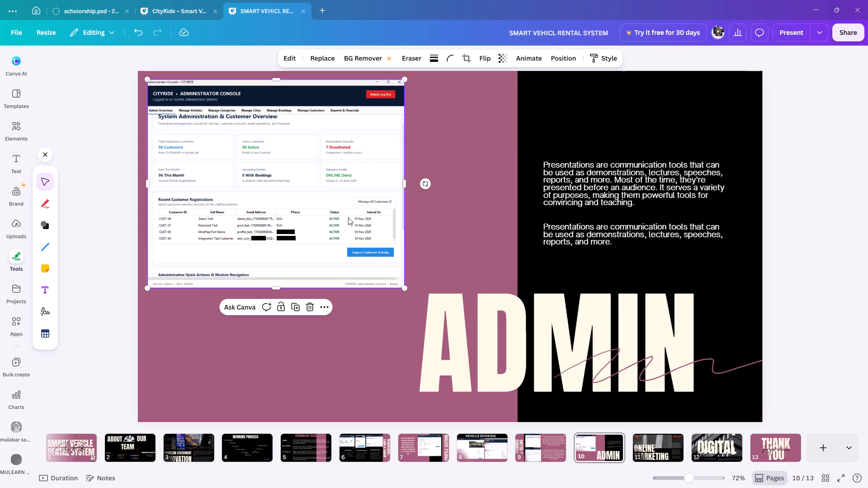
{"action": "left_click_drag", "start_coordinate": [406, 288], "coordinate": [405, 289]}
{"action": "left_click_drag", "start_coordinate": [405, 289], "coordinate": [347, 254]}
{"action": "left_click_drag", "start_coordinate": [285, 194], "coordinate": [292, 195]}
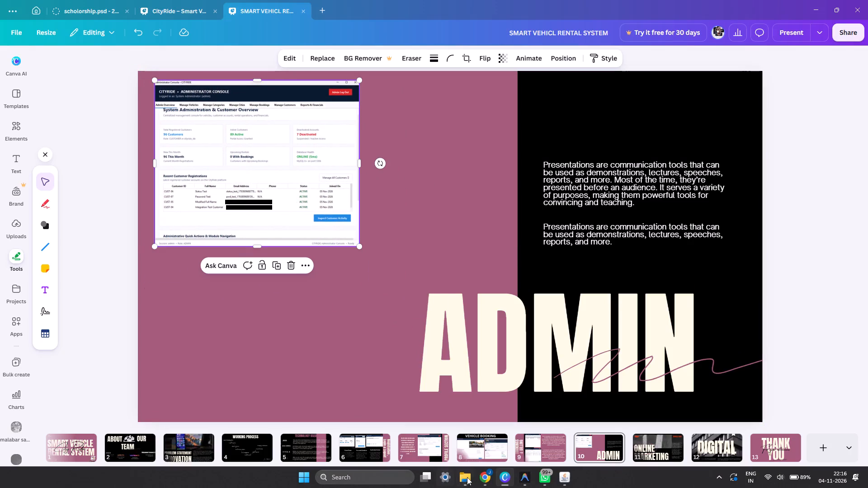
Switch to the CityRide Administrator Console and launch the Fleet Console from its Manage Vehicles section.
{"action": "left_click", "coordinate": [521, 476]}
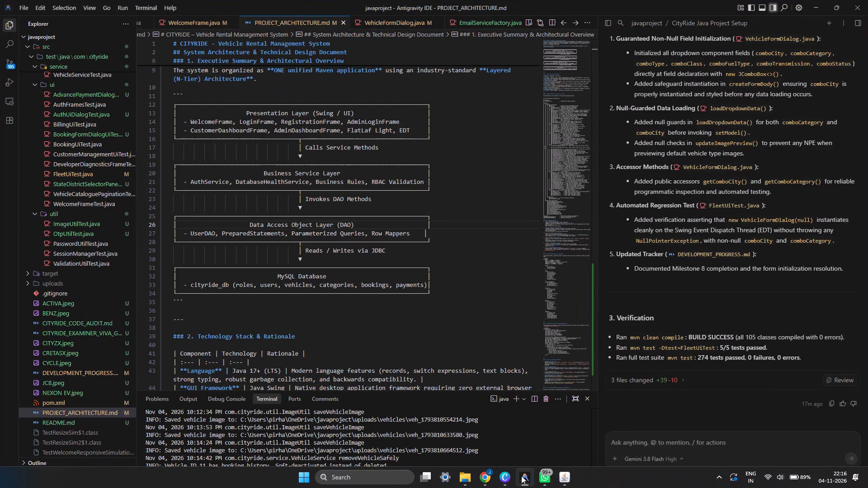
{"action": "left_click", "coordinate": [567, 477]}
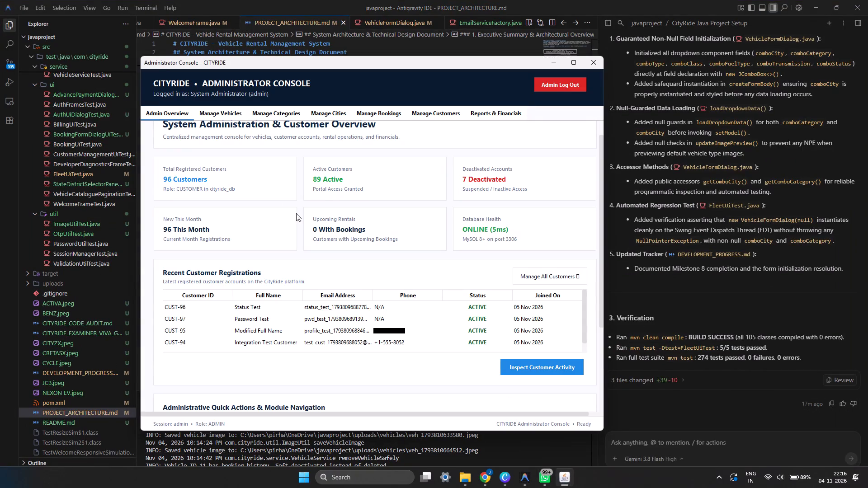
{"action": "left_click", "coordinate": [223, 117]}
{"action": "scroll", "coordinate": [284, 201], "scroll_direction": "up", "scroll_amount": 7}
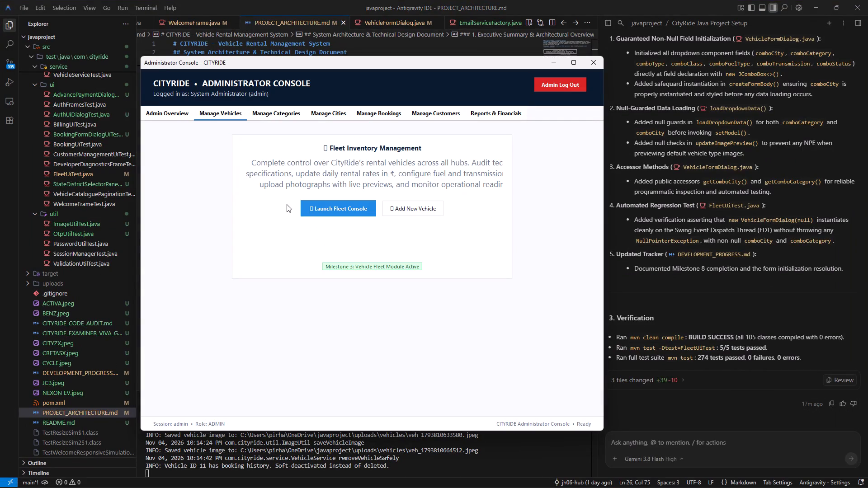
{"action": "scroll", "coordinate": [287, 204], "scroll_direction": "up", "scroll_amount": 1}
{"action": "left_click", "coordinate": [313, 204]}
{"action": "scroll", "coordinate": [321, 252], "scroll_direction": "down", "scroll_amount": 7}
{"action": "scroll", "coordinate": [321, 252], "scroll_direction": "up", "scroll_amount": 2}
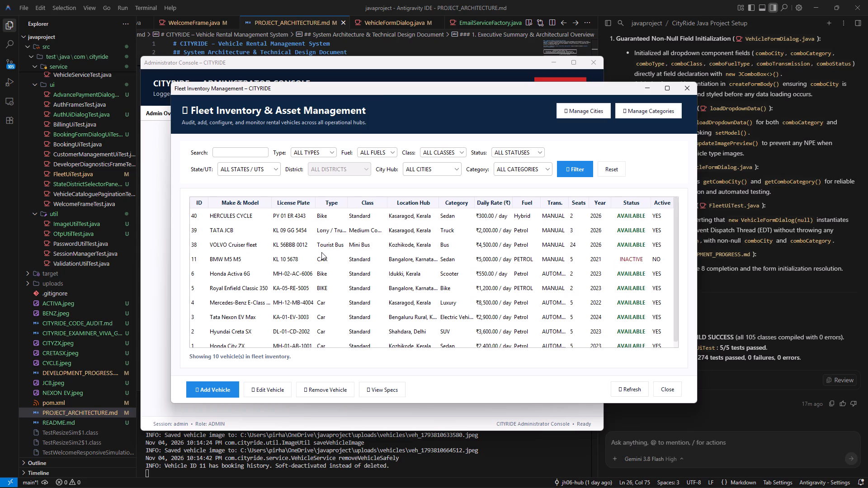
{"action": "scroll", "coordinate": [321, 252], "scroll_direction": "up", "scroll_amount": 3}
Move the Administrator Console window to the screen's upper-left corner and the Fleet Inventory Management window lower, so both headers show.
{"action": "left_click_drag", "start_coordinate": [387, 87], "coordinate": [379, 188]}
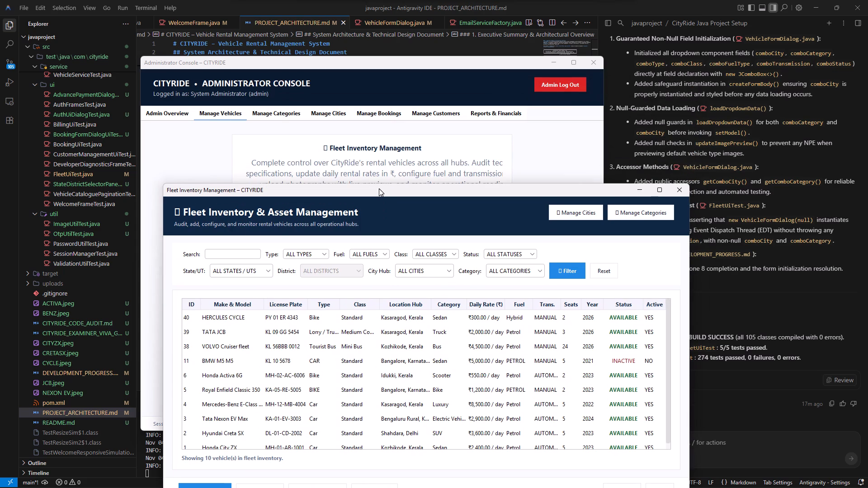
{"action": "left_click_drag", "start_coordinate": [379, 188], "coordinate": [481, 139]}
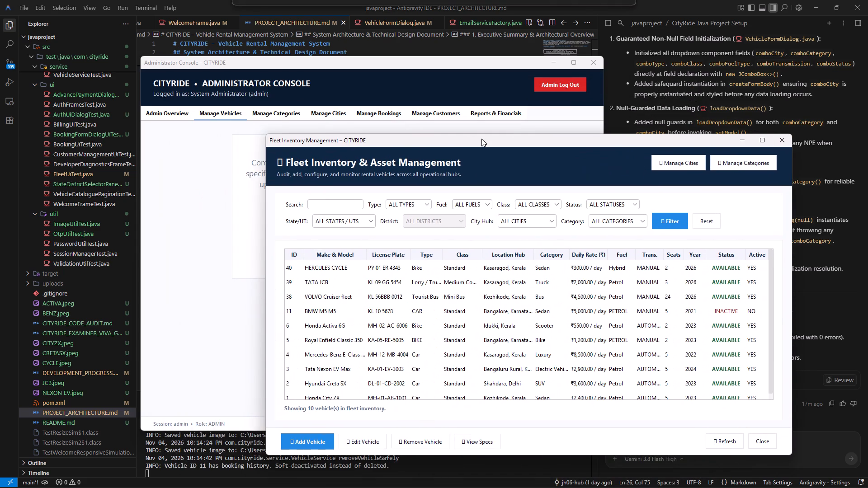
{"action": "left_click_drag", "start_coordinate": [481, 139], "coordinate": [463, 165]}
{"action": "left_click_drag", "start_coordinate": [399, 66], "coordinate": [306, 44]}
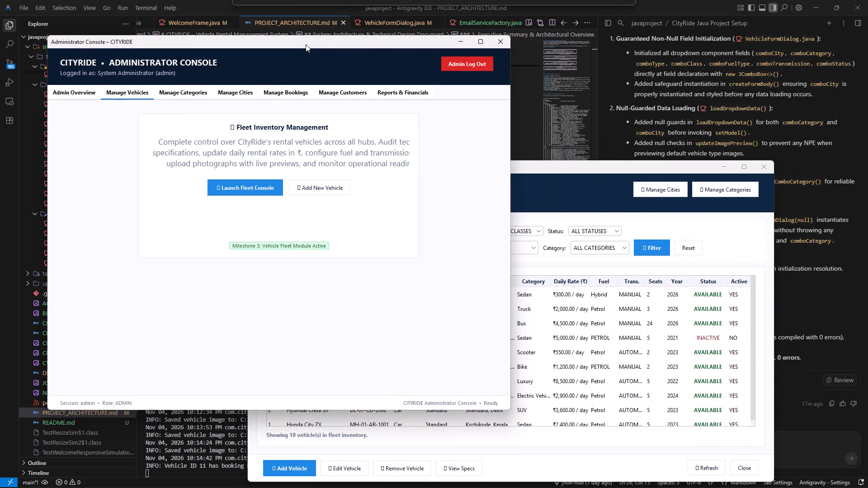
{"action": "left_click_drag", "start_coordinate": [306, 44], "coordinate": [288, 32]}
{"action": "left_click_drag", "start_coordinate": [530, 176], "coordinate": [524, 204]}
{"action": "left_click_drag", "start_coordinate": [553, 161], "coordinate": [548, 243]}
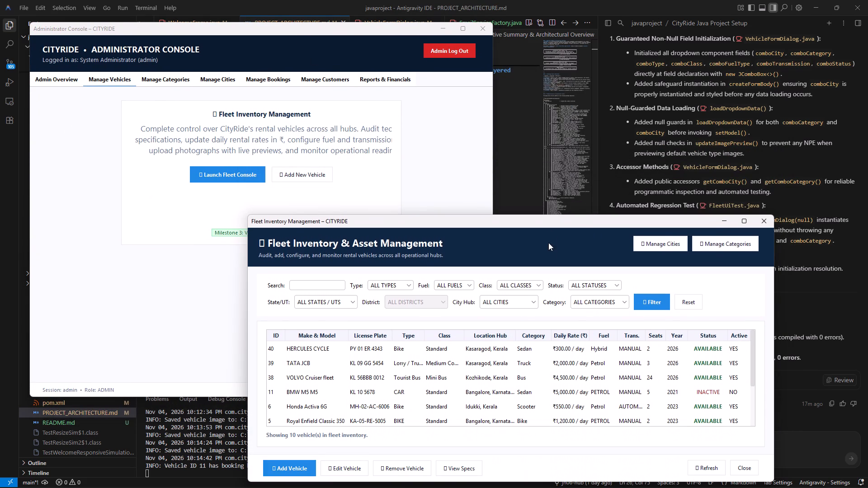
{"action": "left_click_drag", "start_coordinate": [548, 243], "coordinate": [550, 254]}
{"action": "left_click_drag", "start_coordinate": [550, 215], "coordinate": [548, 221]}
{"action": "left_click_drag", "start_coordinate": [542, 221], "coordinate": [505, 247]}
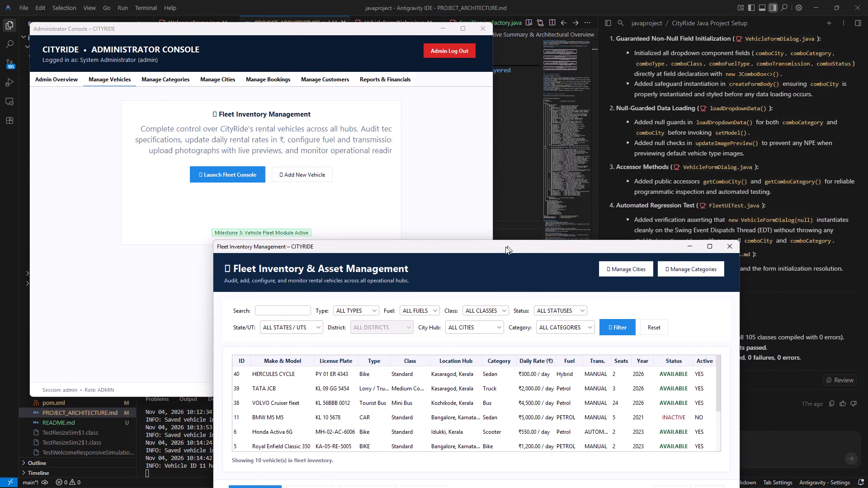
{"action": "left_click_drag", "start_coordinate": [505, 247], "coordinate": [499, 250]}
{"action": "left_click_drag", "start_coordinate": [329, 33], "coordinate": [308, 23]}
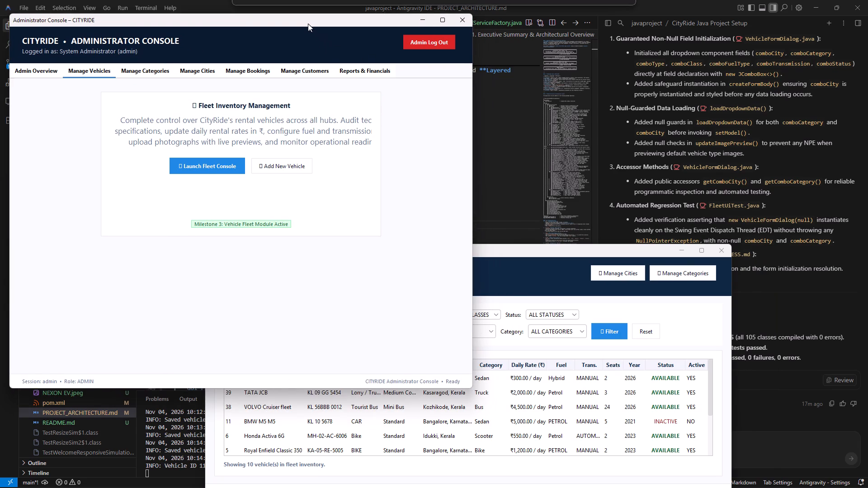
{"action": "left_click_drag", "start_coordinate": [308, 23], "coordinate": [308, 23]}
Shift the Administrator Console toward the screen's centre and lay the Fleet Inventory Management window over its lower half.
{"action": "left_click_drag", "start_coordinate": [506, 260], "coordinate": [488, 251]}
{"action": "left_click_drag", "start_coordinate": [504, 250], "coordinate": [490, 231]}
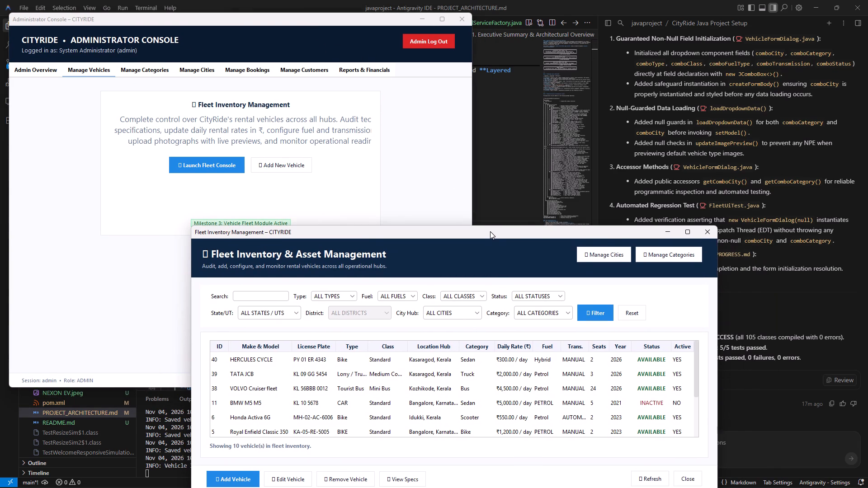
{"action": "left_click_drag", "start_coordinate": [490, 231], "coordinate": [361, 186]}
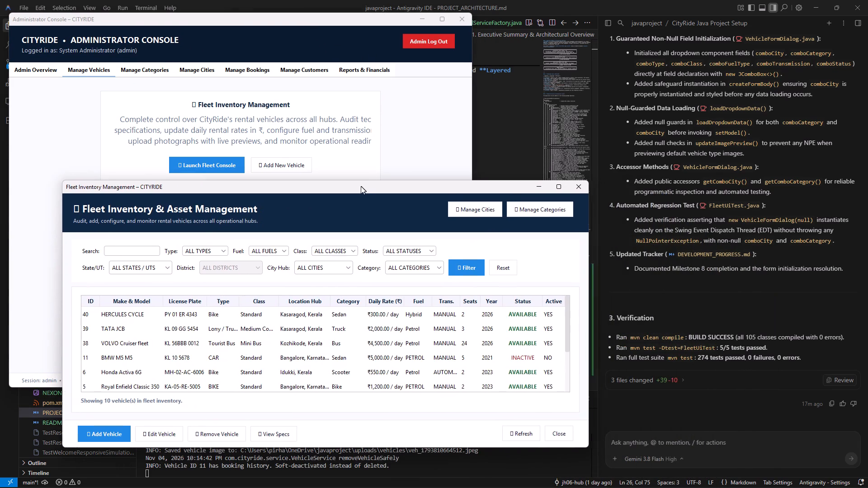
{"action": "left_click_drag", "start_coordinate": [361, 186], "coordinate": [292, 195]}
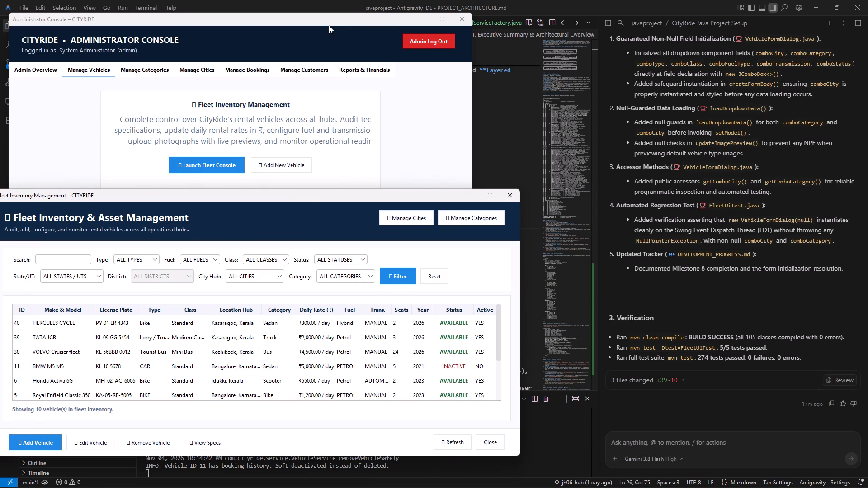
{"action": "left_click_drag", "start_coordinate": [332, 23], "coordinate": [455, 23]}
{"action": "left_click_drag", "start_coordinate": [100, 202], "coordinate": [103, 202]}
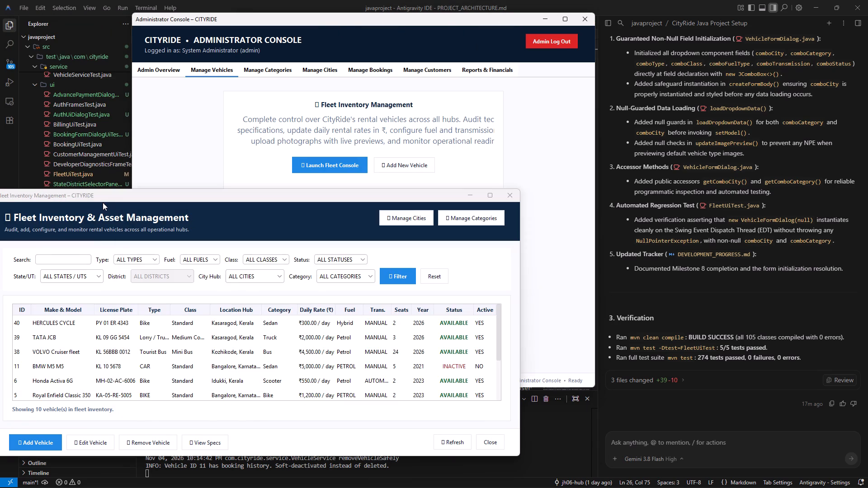
{"action": "left_click_drag", "start_coordinate": [103, 202], "coordinate": [240, 223]}
{"action": "left_click_drag", "start_coordinate": [229, 202], "coordinate": [367, 197]}
{"action": "left_click_drag", "start_coordinate": [297, 196], "coordinate": [415, 200]}
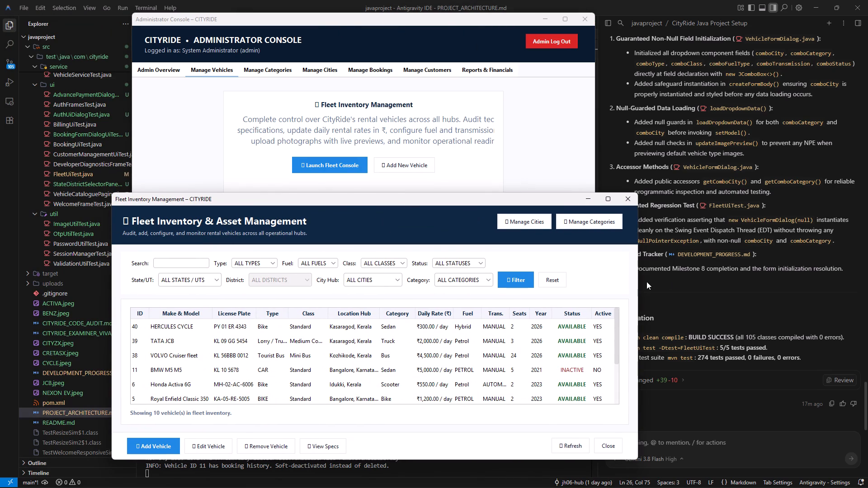
Narrow the Fleet Inventory Management window on both sides to match the Administrator Console's width.
{"action": "left_click_drag", "start_coordinate": [638, 284], "coordinate": [595, 295]}
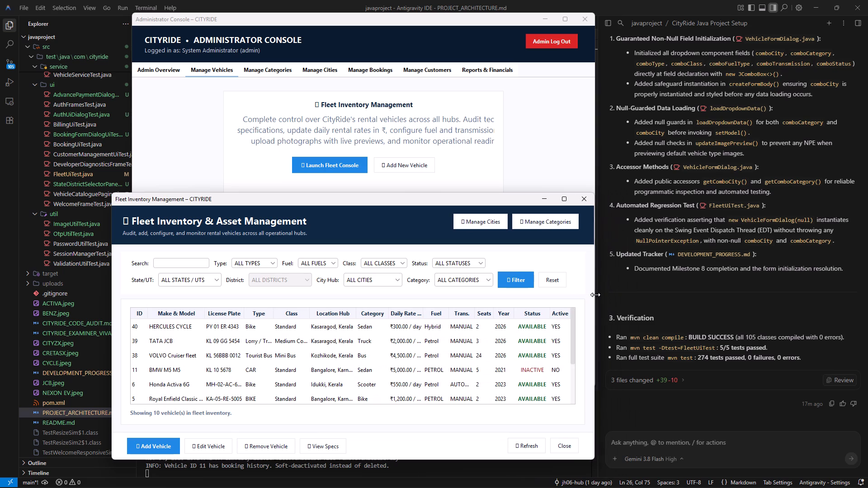
{"action": "left_click_drag", "start_coordinate": [595, 295], "coordinate": [596, 295]}
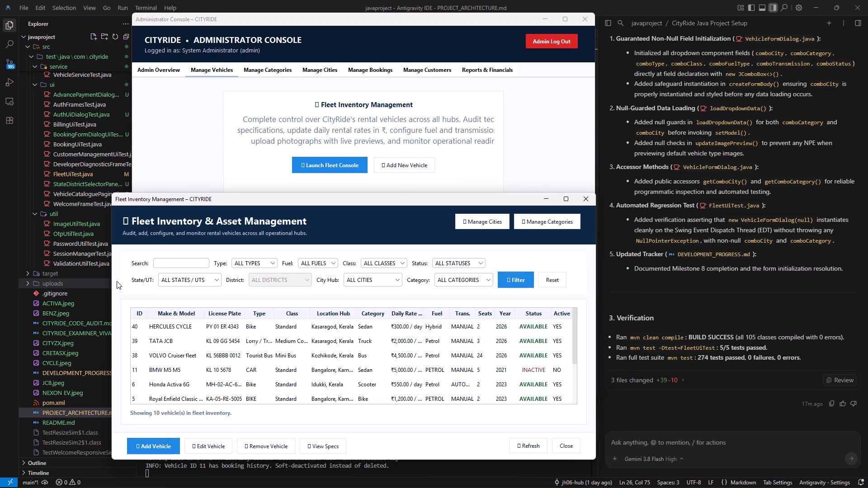
{"action": "left_click_drag", "start_coordinate": [111, 282], "coordinate": [126, 282]}
{"action": "left_click_drag", "start_coordinate": [126, 282], "coordinate": [131, 284]}
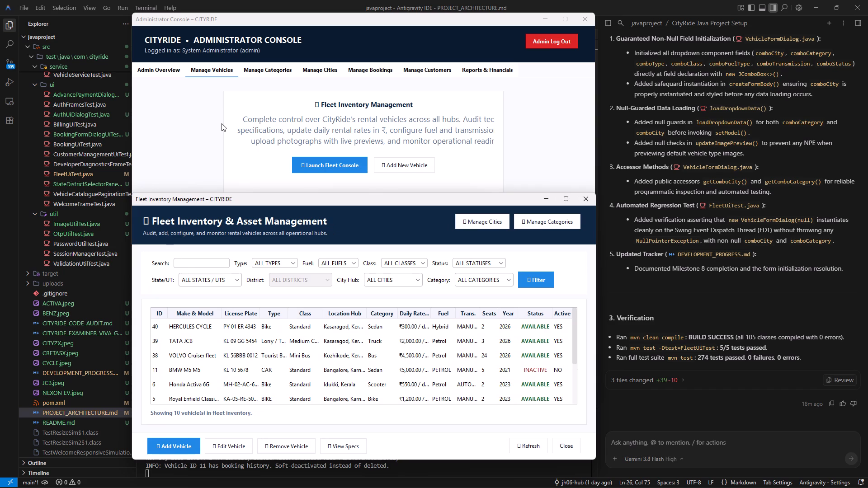
Capture a screenshot region covering the stacked Administrator Console and Fleet Inventory Management windows.
{"action": "key", "text": "Print"}
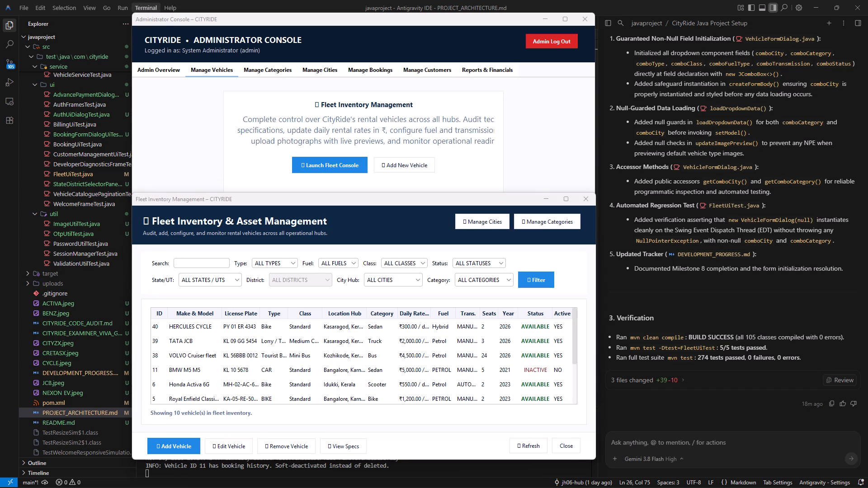
{"action": "left_click_drag", "start_coordinate": [130, 14], "coordinate": [511, 452]}
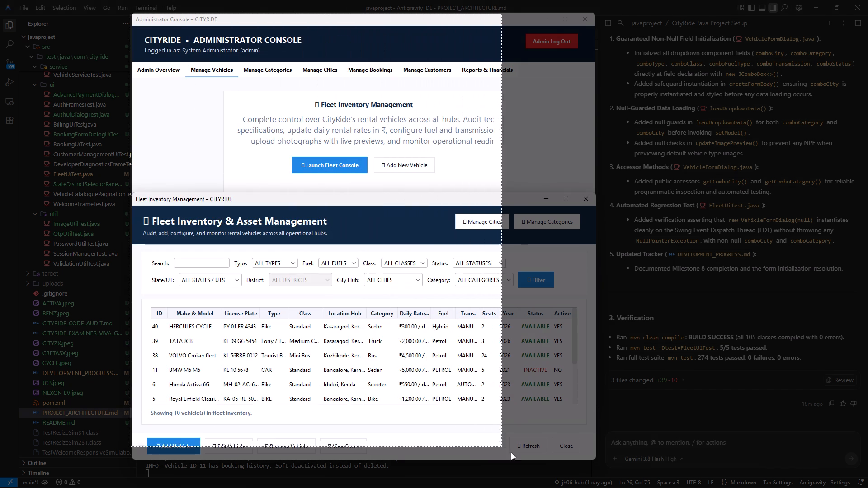
{"action": "left_click_drag", "start_coordinate": [511, 452], "coordinate": [596, 458]}
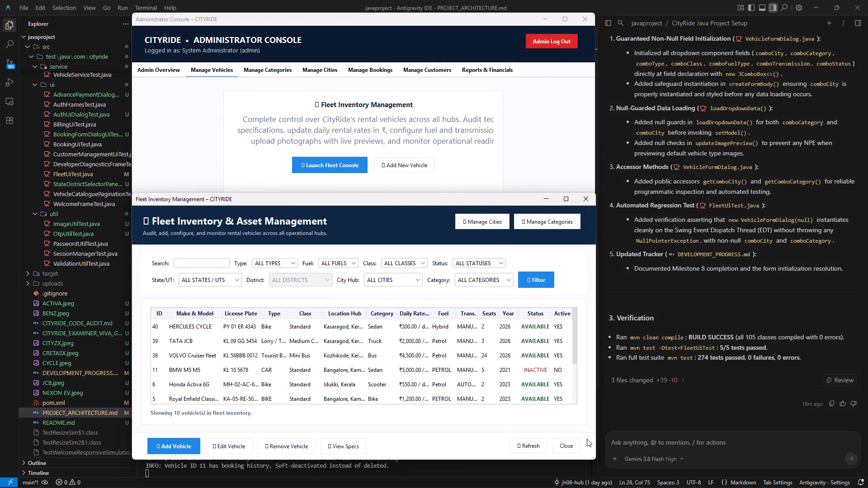
Return to Canva and enlarge the console screenshot on slide 10 to nearly half the slide's width, shifting it slightly right.
{"action": "left_click", "coordinate": [511, 476]}
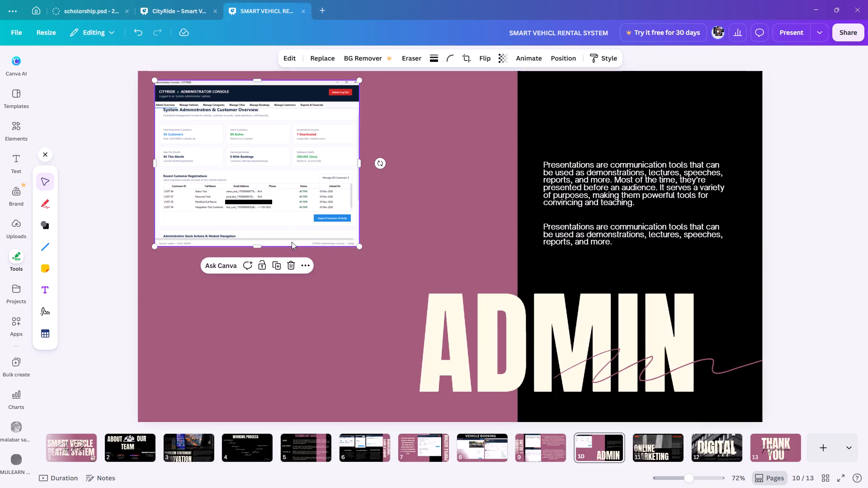
{"action": "left_click", "coordinate": [271, 231]}
{"action": "left_click", "coordinate": [344, 231]}
{"action": "left_click_drag", "start_coordinate": [359, 245], "coordinate": [441, 324]}
{"action": "left_click_drag", "start_coordinate": [310, 242], "coordinate": [324, 242]}
Bring the ADMIN heading on slide 10 to the front, above the console screenshot.
{"action": "left_click", "coordinate": [493, 309]}
{"action": "right_click", "coordinate": [493, 309]}
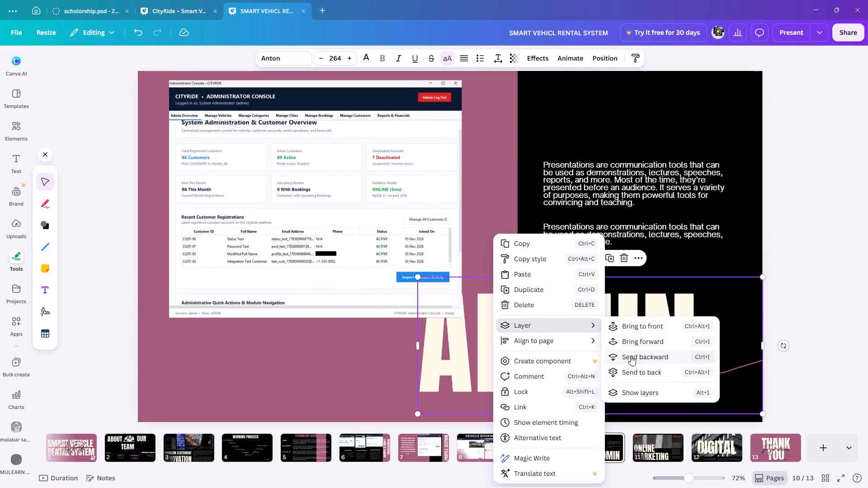
{"action": "left_click", "coordinate": [636, 342]}
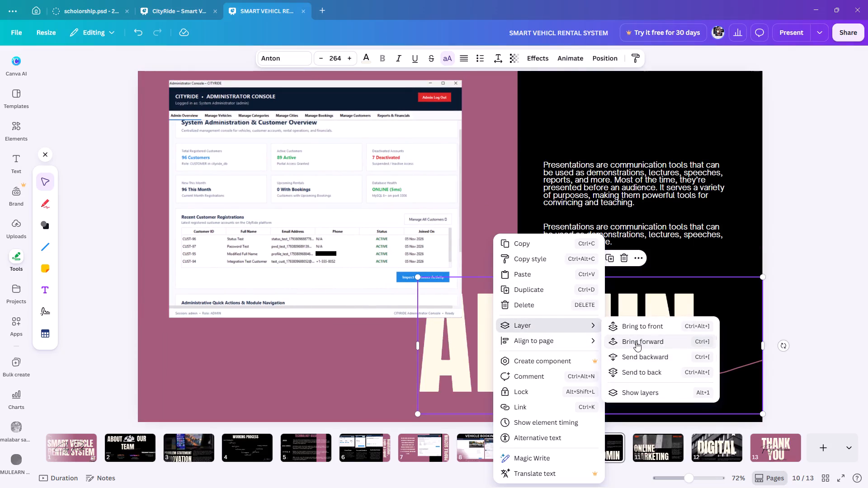
{"action": "left_click", "coordinate": [640, 328]}
Place the console screenshot near the upper-left corner of slide 10 and shift the ADMIN heading right to separate the two.
{"action": "left_click", "coordinate": [474, 185]}
{"action": "left_click_drag", "start_coordinate": [308, 210], "coordinate": [305, 211]}
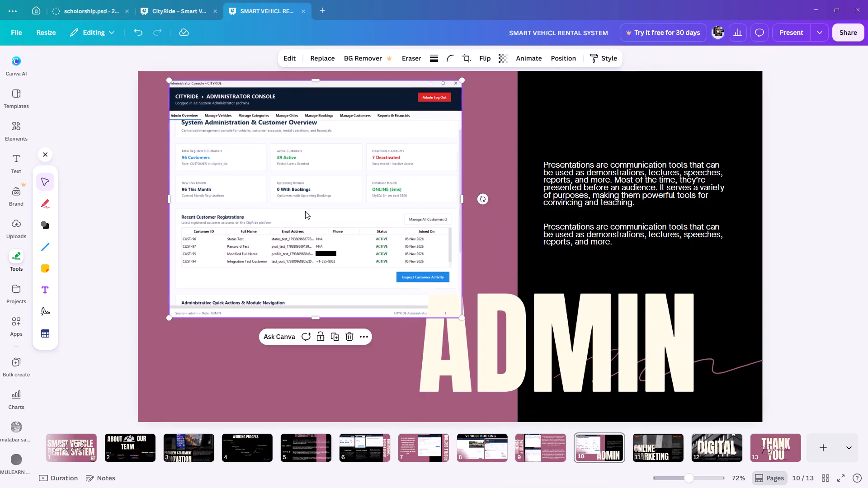
{"action": "left_click_drag", "start_coordinate": [305, 211], "coordinate": [281, 206]}
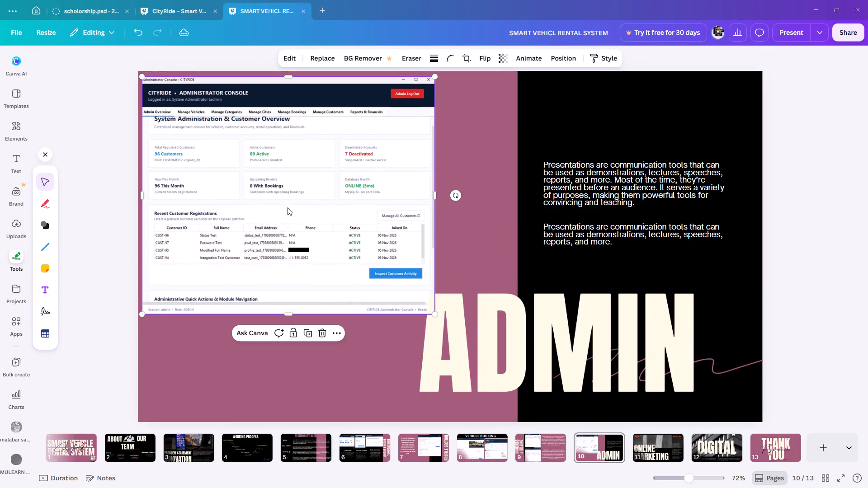
{"action": "left_click_drag", "start_coordinate": [563, 342], "coordinate": [585, 341]}
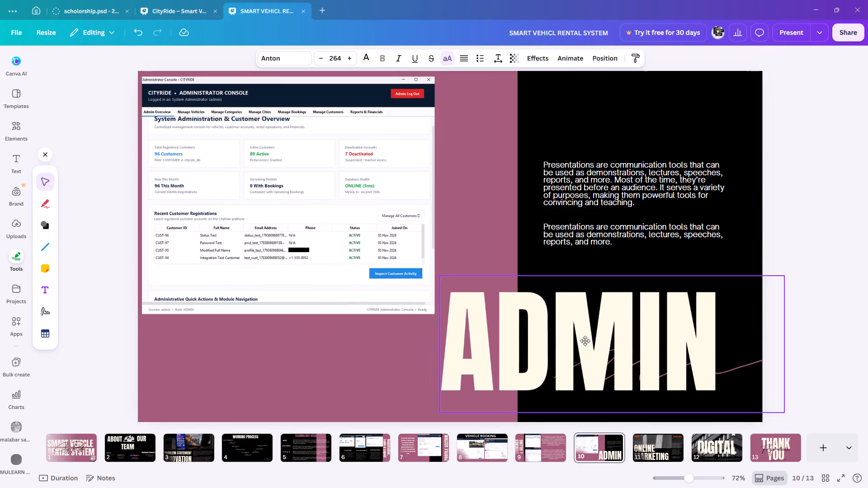
{"action": "left_click", "coordinate": [477, 228]}
{"action": "left_click_drag", "start_coordinate": [359, 223], "coordinate": [359, 223]}
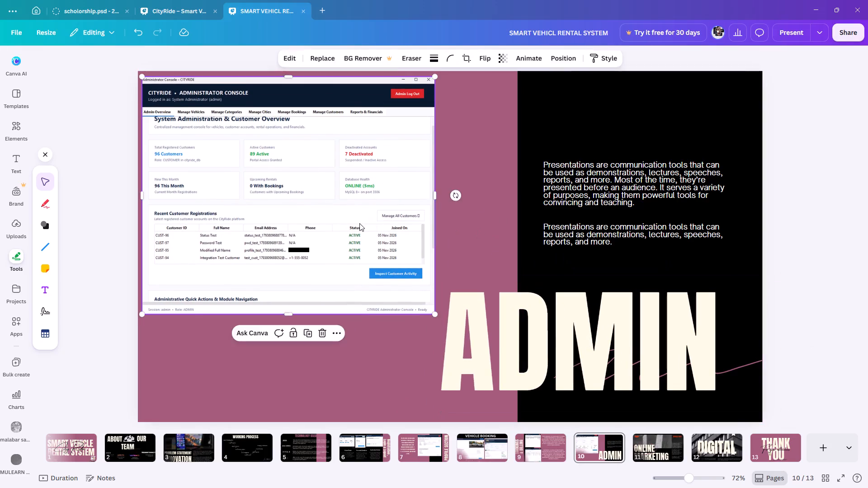
{"action": "left_click_drag", "start_coordinate": [359, 223], "coordinate": [368, 228]}
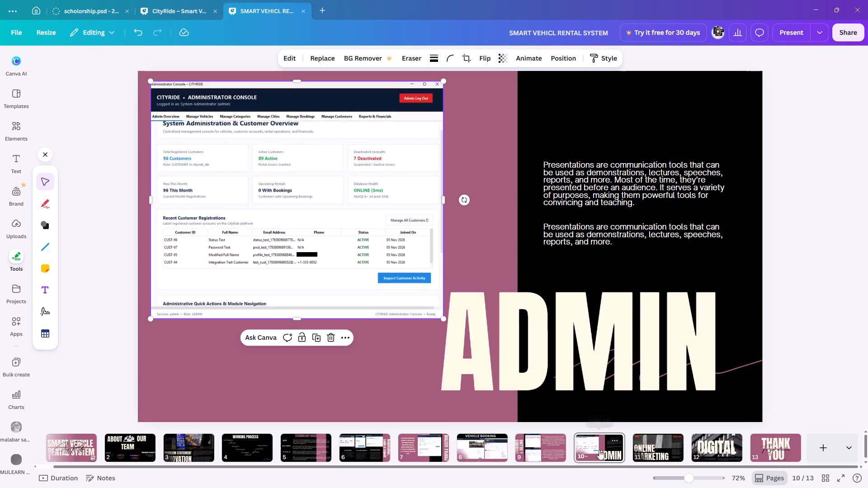
Add a blank slide directly after slide 10, before the ONLINE MARKETING slide.
{"action": "left_click", "coordinate": [647, 438]}
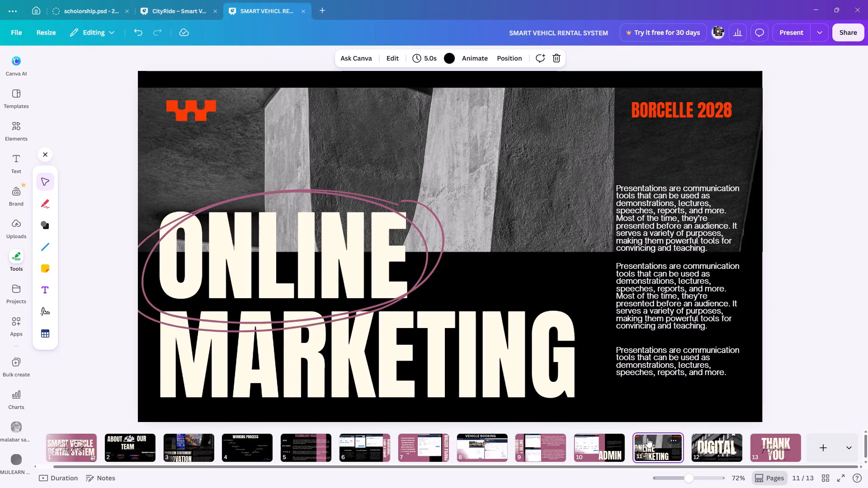
{"action": "left_click", "coordinate": [584, 448]}
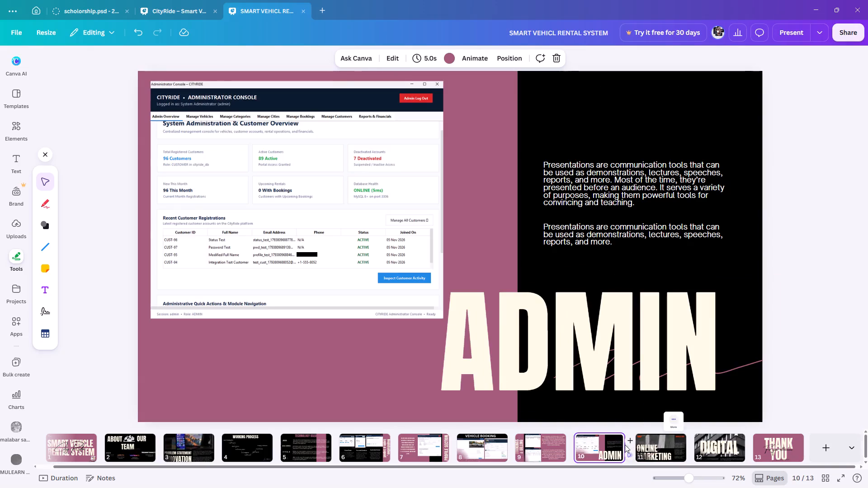
{"action": "left_click", "coordinate": [630, 440]}
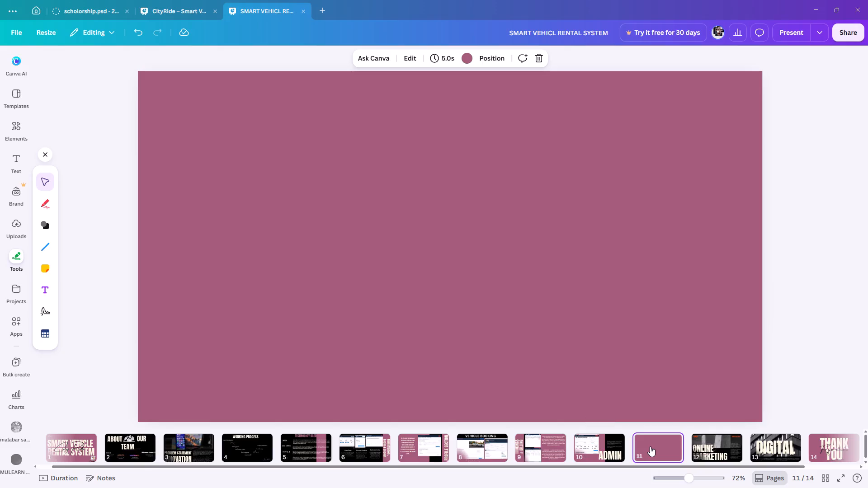
Delete the blank slide 11 and put a duplicate of the ADMIN slide in its place.
{"action": "key", "text": "Delete"}
{"action": "left_click", "coordinate": [614, 449]}
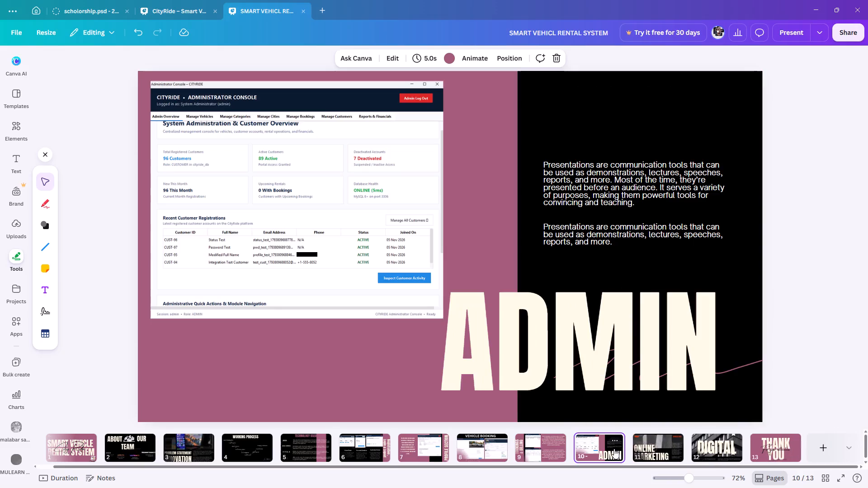
{"action": "right_click", "coordinate": [614, 449]}
{"action": "left_click", "coordinate": [654, 246]}
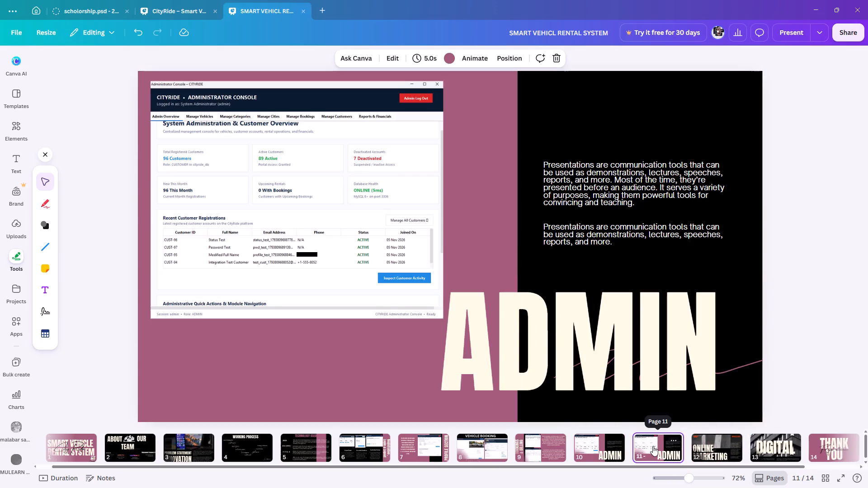
{"action": "left_click", "coordinate": [653, 446]}
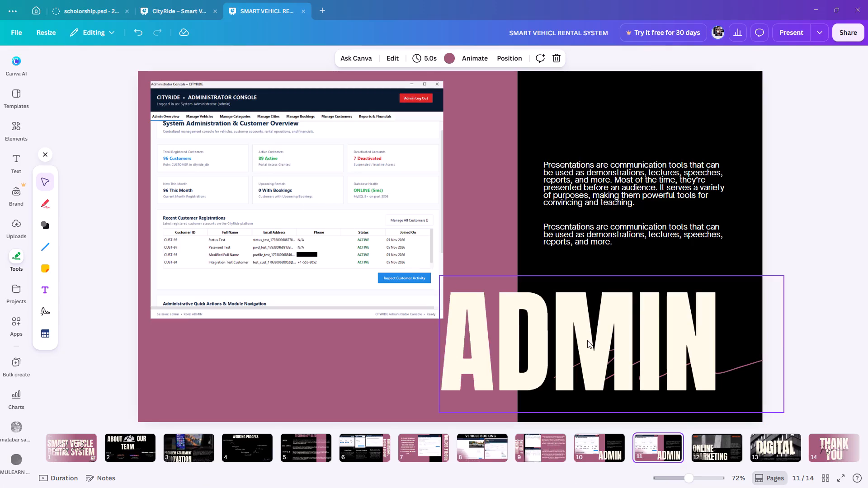
Extend the heading on slide 11 to read ADMIN CONSOLE.
{"action": "double_click", "coordinate": [649, 339]}
{"action": "left_click", "coordinate": [703, 352]}
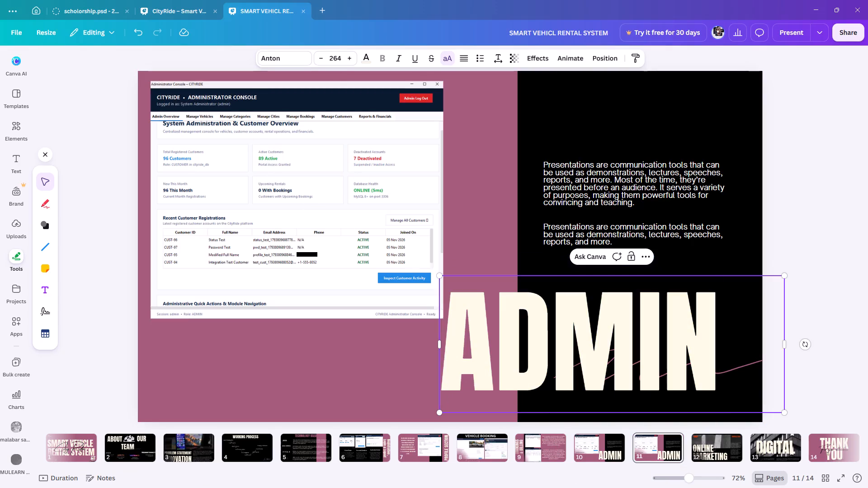
{"action": "key", "text": "space"}
{"action": "type", "text": "OVE"}
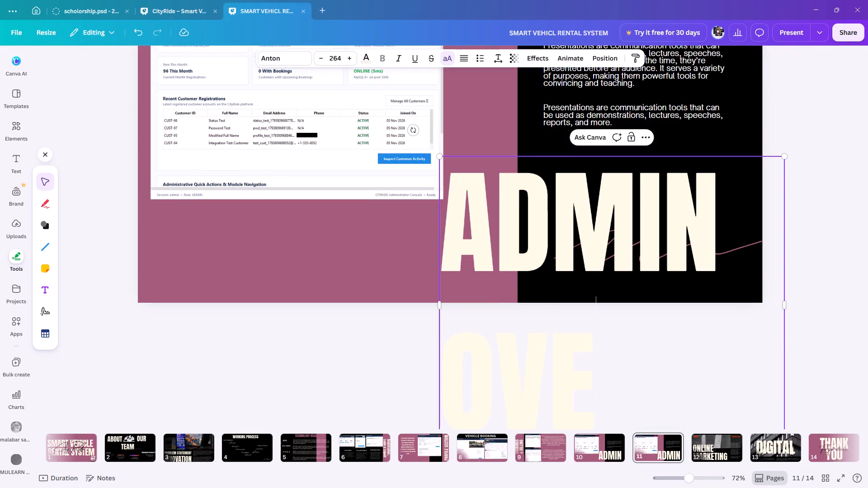
{"action": "key", "text": "BackSpace"}
{"action": "key", "text": "BackSpace"}
{"action": "key", "text": "BackSpace"}
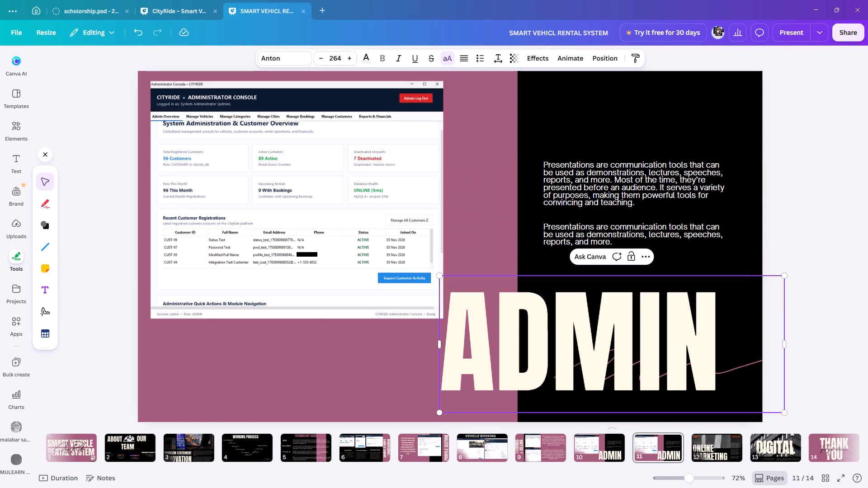
{"action": "type", "text": "CONSOLE"}
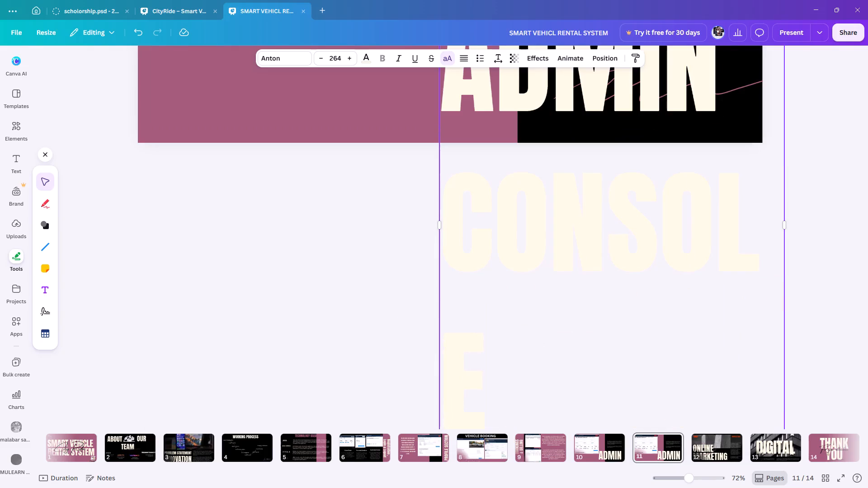
Reduce the ADMIN CONSOLE heading to font size 212 and widen its text box so the heading fits on one line.
{"action": "left_click_drag", "start_coordinate": [438, 225], "coordinate": [387, 229]}
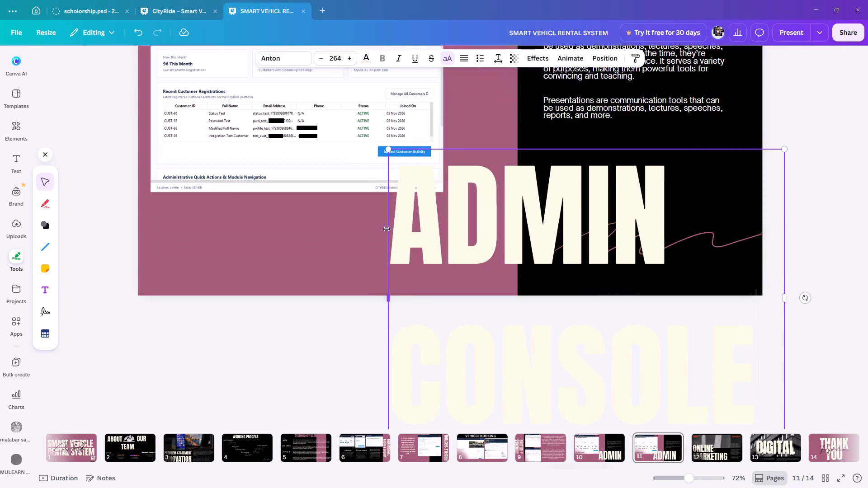
{"action": "left_click", "coordinate": [329, 59]}
{"action": "left_click", "coordinate": [324, 59]}
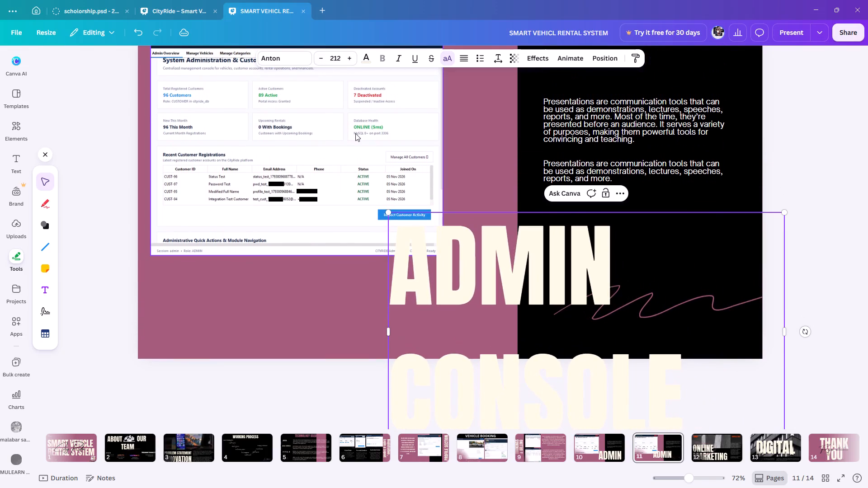
{"action": "left_click_drag", "start_coordinate": [386, 328], "coordinate": [384, 328]}
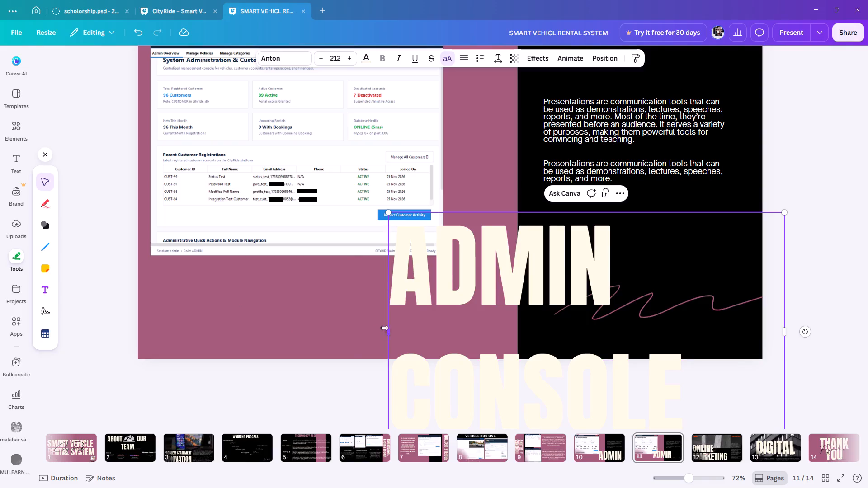
{"action": "left_click_drag", "start_coordinate": [384, 328], "coordinate": [211, 366]}
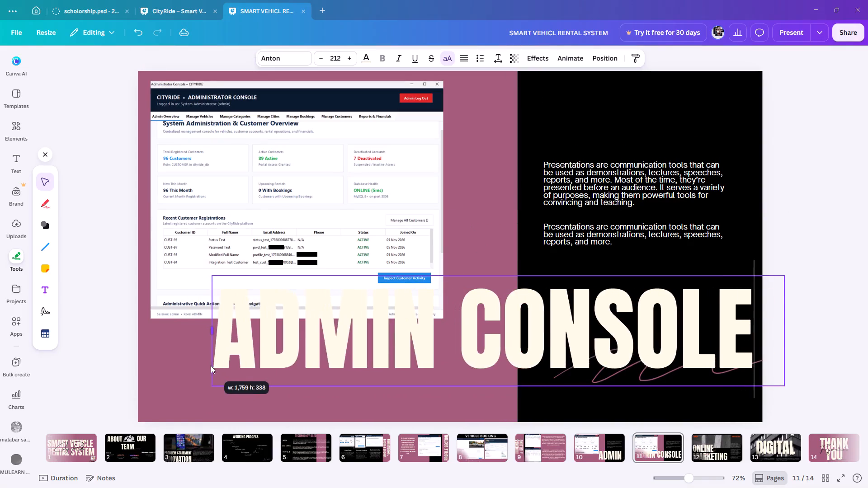
{"action": "left_click_drag", "start_coordinate": [211, 366], "coordinate": [237, 367]}
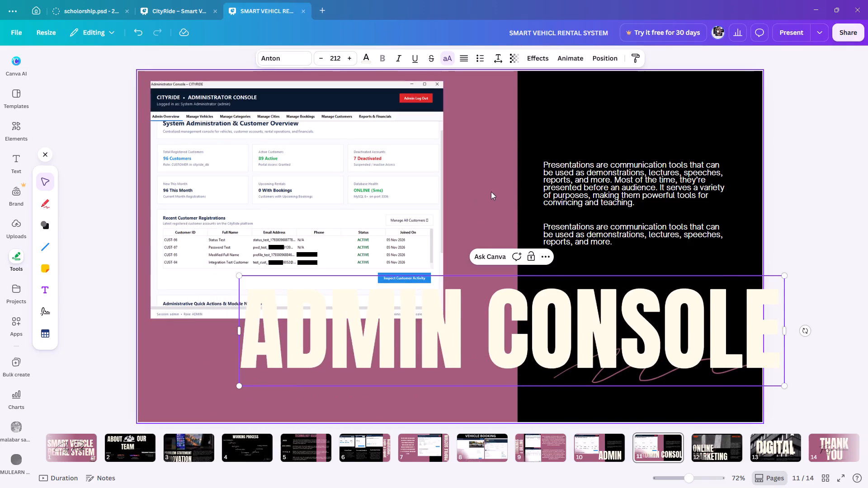
Move the ADMIN CONSOLE heading below the console screenshot, near the slide's bottom edge, and scale it down to font size 207.
{"action": "left_click", "coordinate": [491, 192]}
{"action": "left_click_drag", "start_coordinate": [483, 310], "coordinate": [436, 351]}
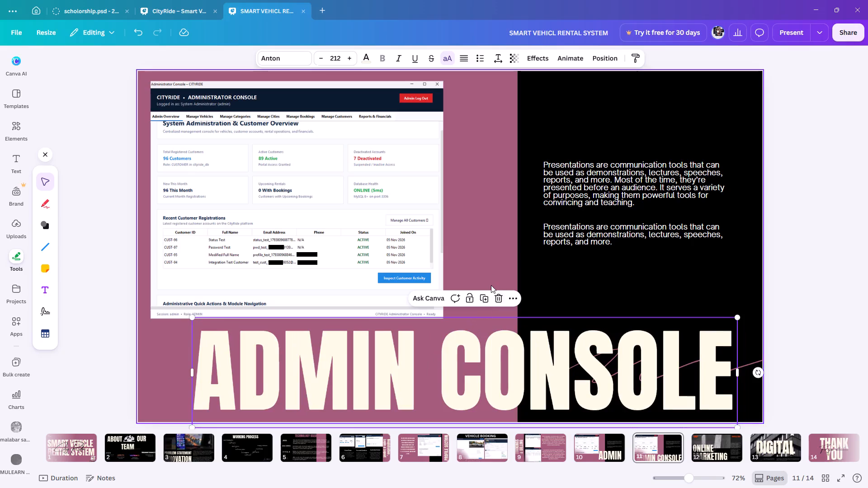
{"action": "scroll", "coordinate": [484, 263], "scroll_direction": "down", "scroll_amount": 1}
{"action": "scroll", "coordinate": [483, 263], "scroll_direction": "up", "scroll_amount": 1}
{"action": "left_click", "coordinate": [492, 244]}
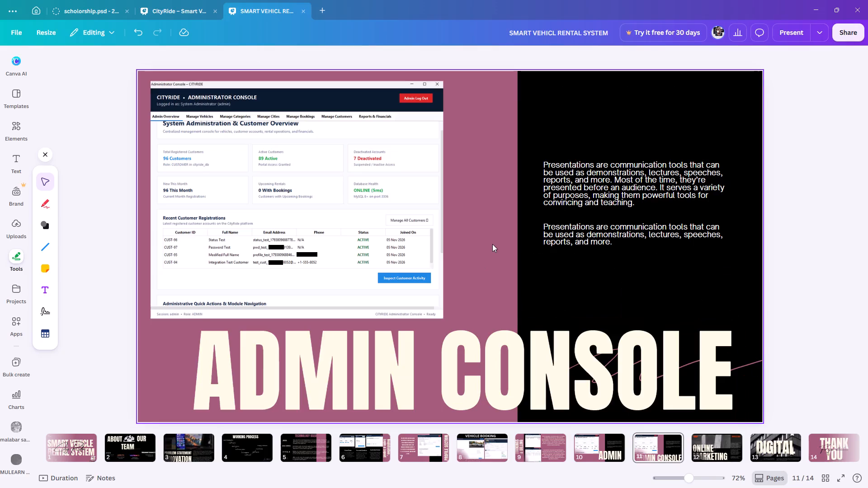
{"action": "left_click", "coordinate": [457, 357]}
{"action": "left_click_drag", "start_coordinate": [452, 369], "coordinate": [449, 363]}
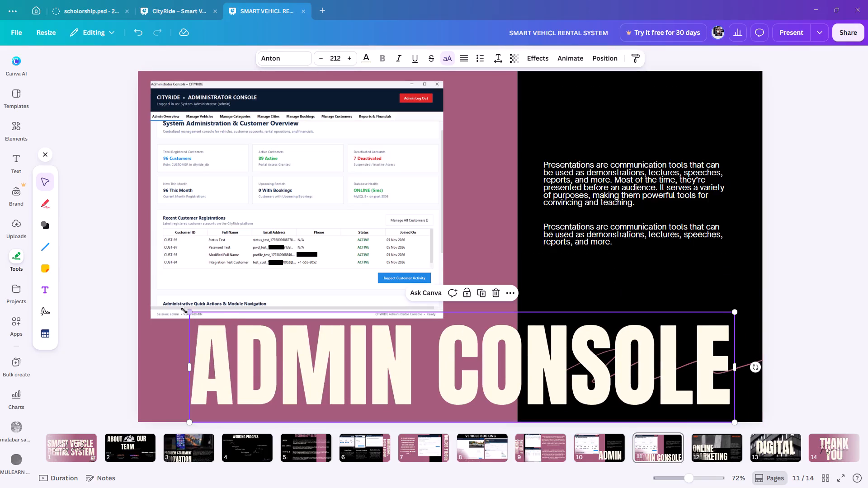
{"action": "left_click_drag", "start_coordinate": [185, 311], "coordinate": [196, 325]}
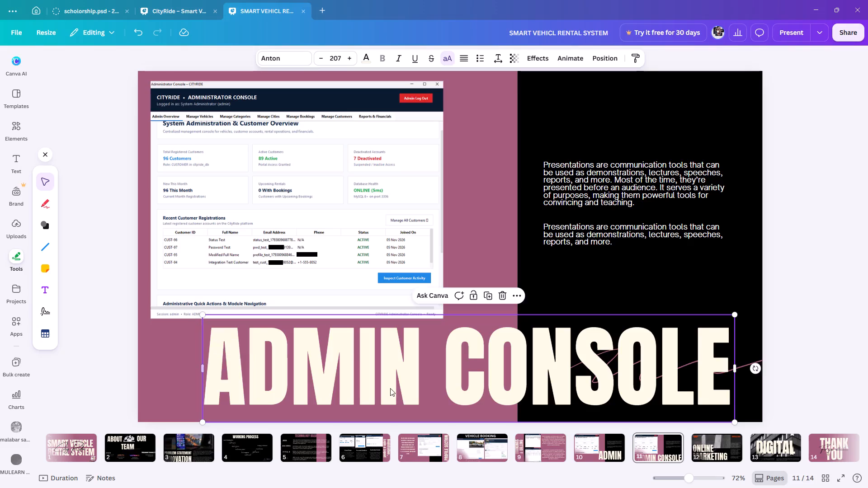
{"action": "left_click_drag", "start_coordinate": [401, 396], "coordinate": [392, 395]}
Duplicate the scribble line on slide 11, recolour the copy black, and place it across the lower part of the word ADMIN.
{"action": "left_click", "coordinate": [746, 361]}
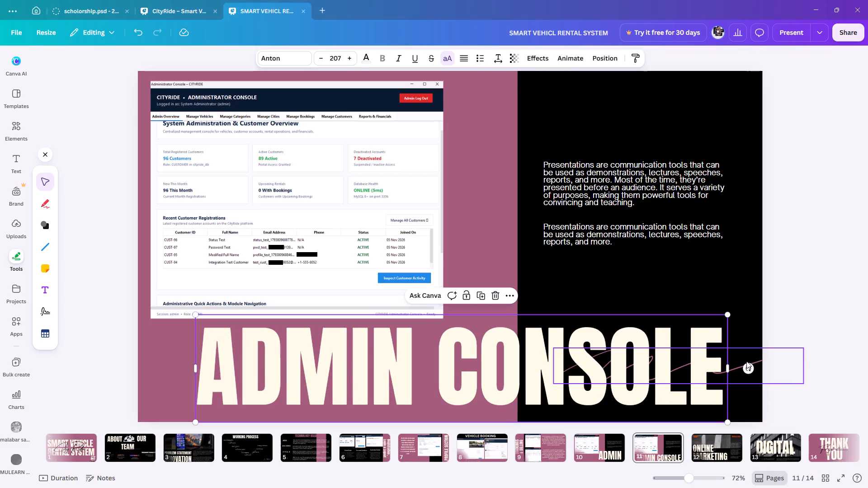
{"action": "key", "text": "ctrl+c"}
{"action": "key", "text": "ctrl+v"}
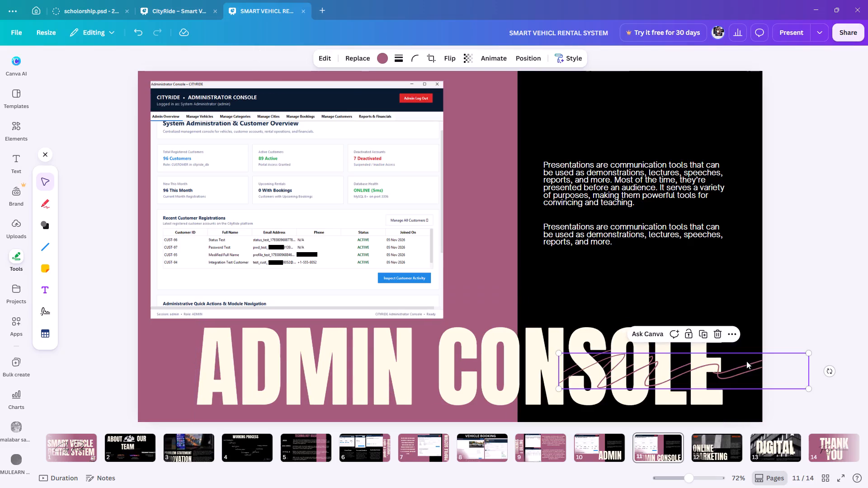
{"action": "left_click_drag", "start_coordinate": [736, 369], "coordinate": [607, 302]}
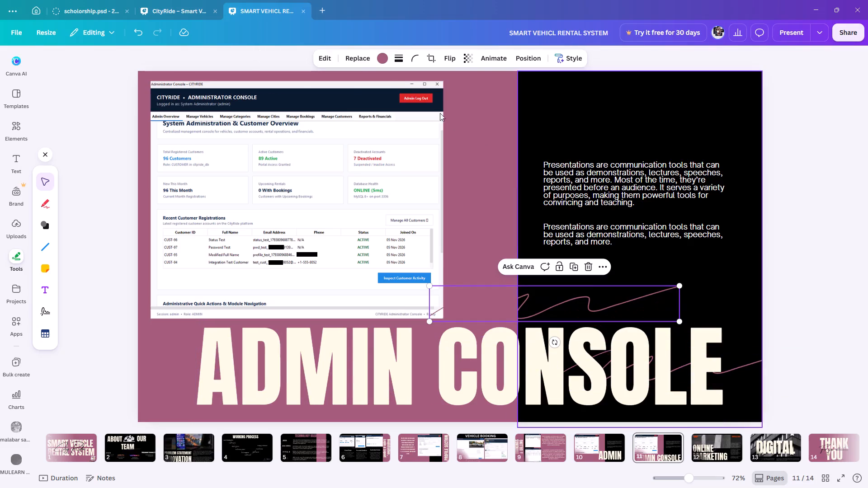
{"action": "left_click", "coordinate": [381, 52]}
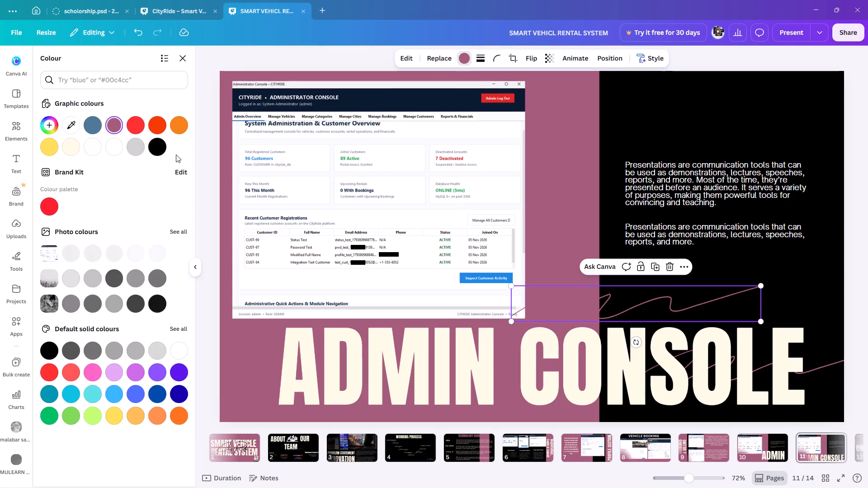
{"action": "left_click", "coordinate": [158, 149]}
{"action": "left_click", "coordinate": [555, 159]}
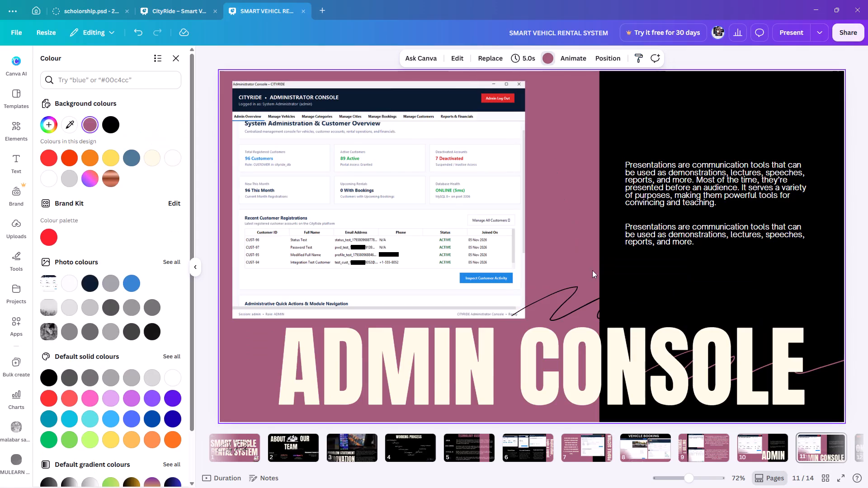
{"action": "left_click_drag", "start_coordinate": [590, 300], "coordinate": [312, 394]}
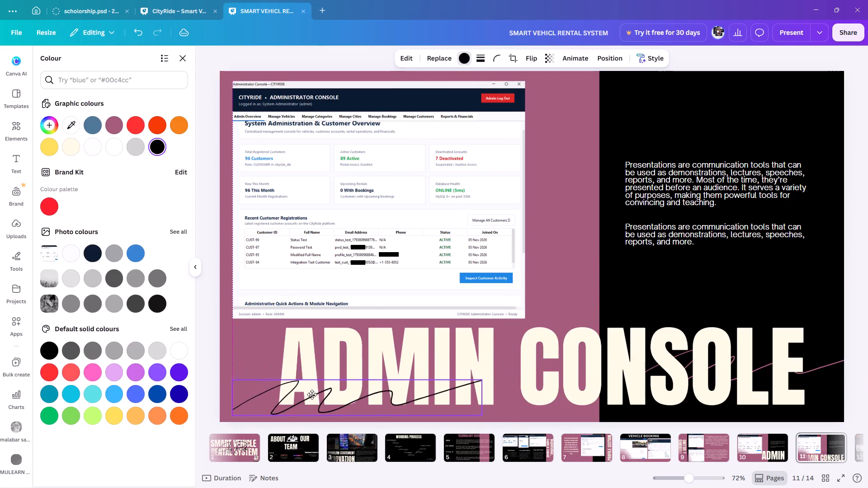
{"action": "left_click_drag", "start_coordinate": [312, 394], "coordinate": [308, 397]}
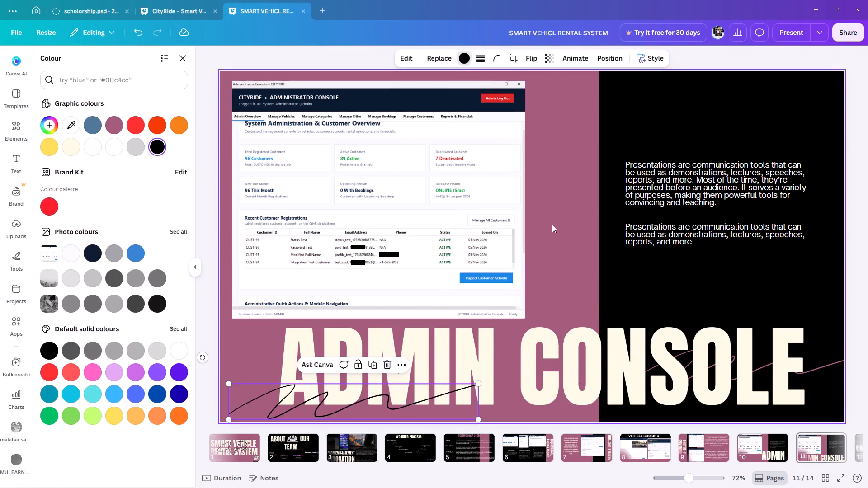
{"action": "left_click", "coordinate": [594, 206]}
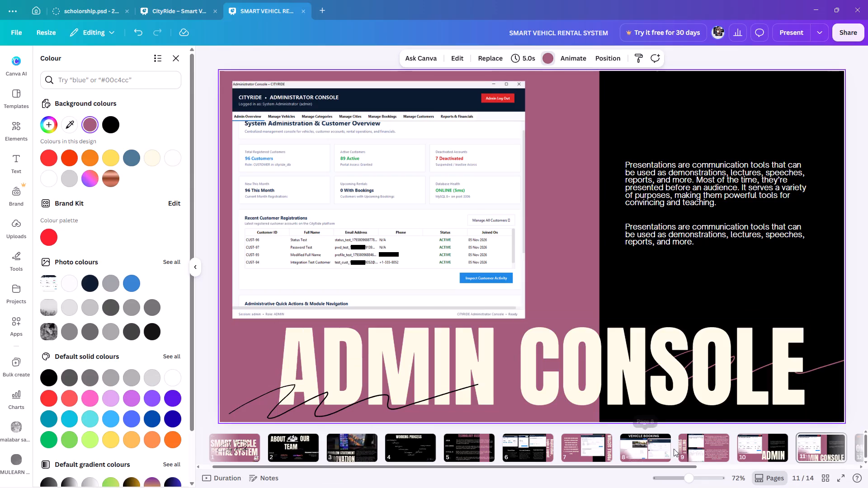
Delete the administrator console screenshot from slide 10.
{"action": "left_click", "coordinate": [750, 441]}
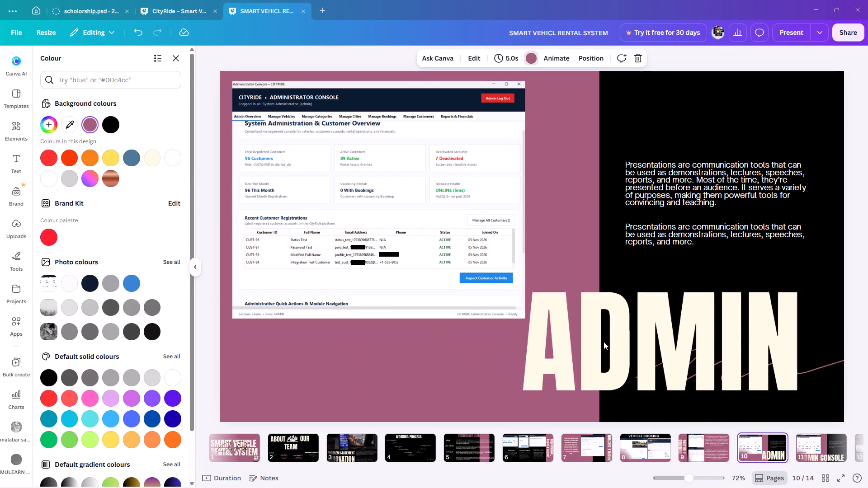
{"action": "left_click", "coordinate": [472, 239]}
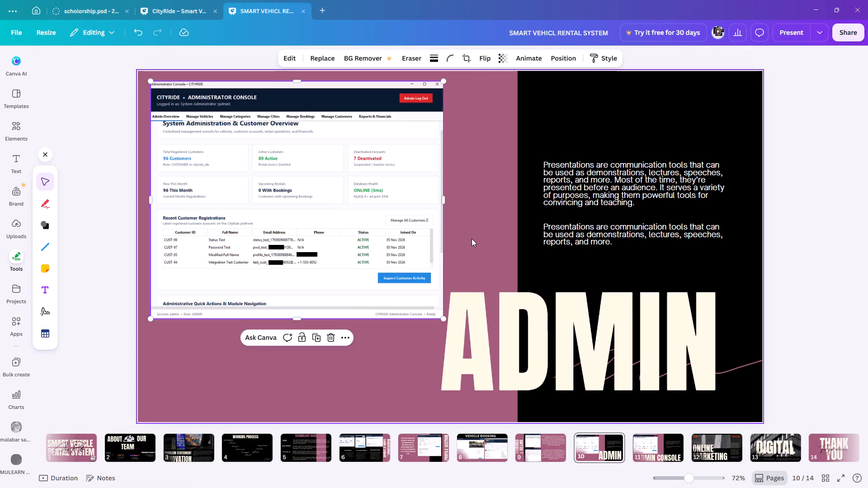
{"action": "key", "text": "Delete"}
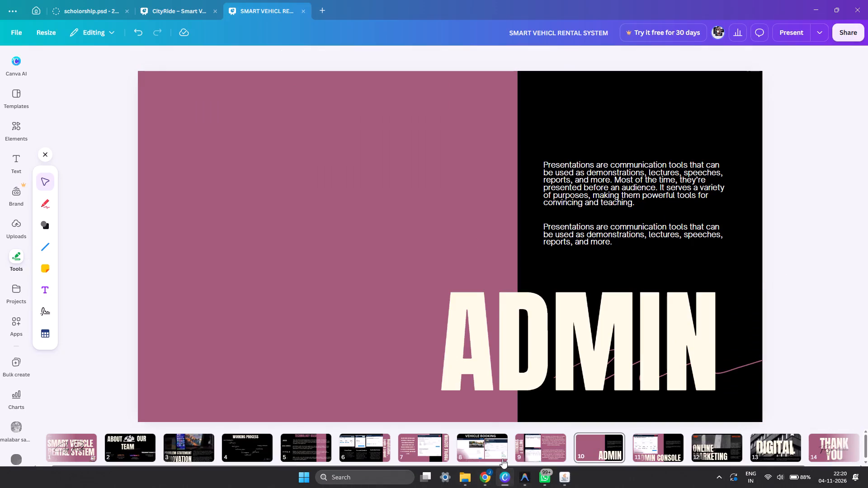
Reorder the slides so the ADMIN CONSOLE slide comes directly before the ADMIN slide.
{"action": "left_click", "coordinate": [600, 442]}
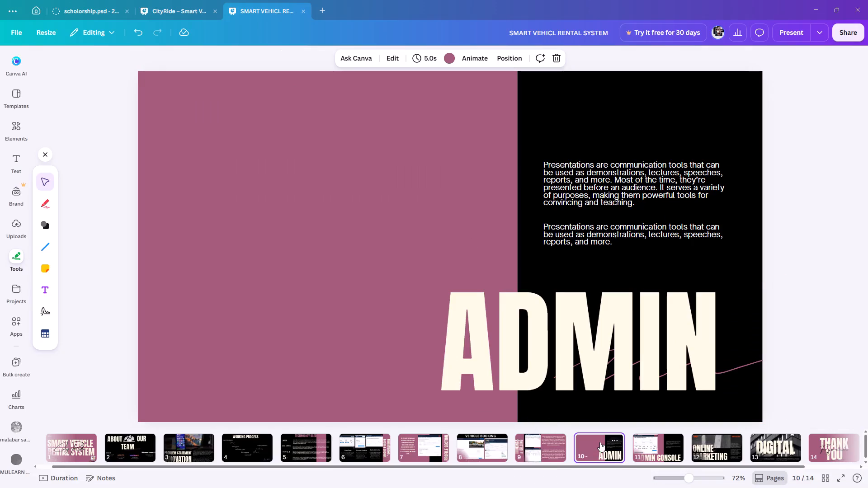
{"action": "left_click", "coordinate": [650, 441]}
{"action": "left_click_drag", "start_coordinate": [650, 441], "coordinate": [576, 443]}
Add Screenshot 2026-11-04 221746.png, showing fleet management, from File Explorer's Screenshots folder to the ADMIN slide, slide 11.
{"action": "left_click", "coordinate": [665, 447]}
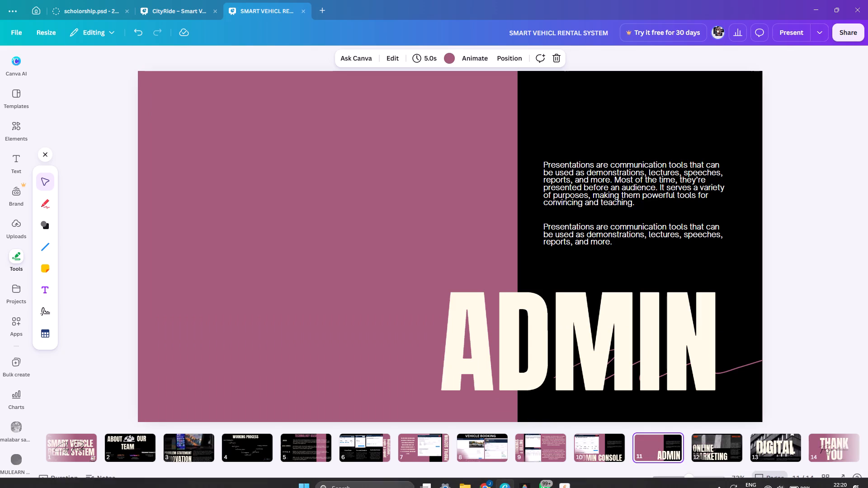
{"action": "left_click", "coordinate": [469, 484]}
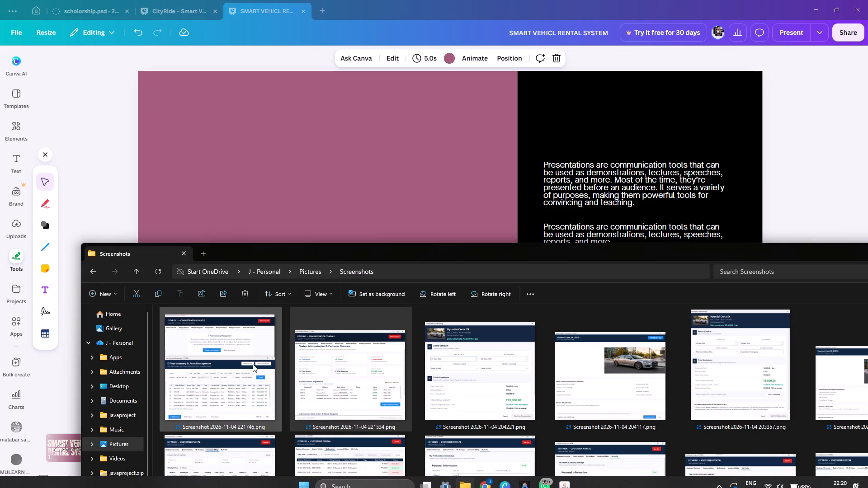
{"action": "left_click_drag", "start_coordinate": [249, 361], "coordinate": [299, 189]}
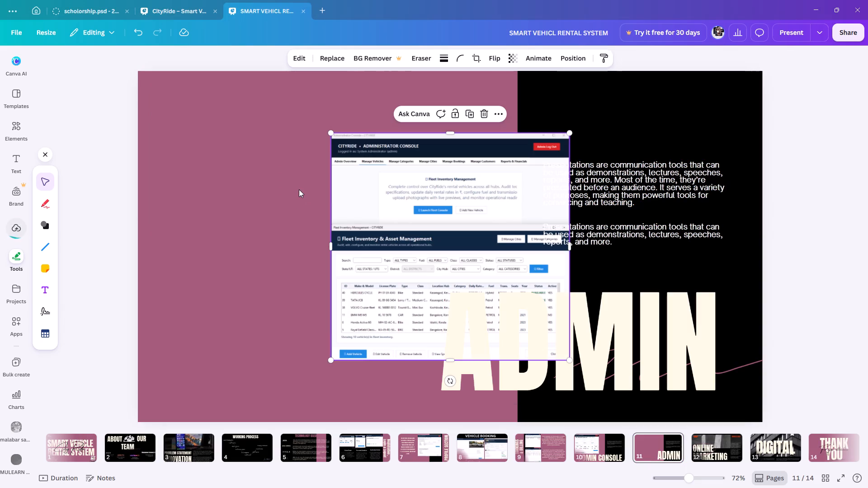
Move the fleet management screenshot to the upper-left area of slide 11 and shrink it to fit within the pink background.
{"action": "left_click_drag", "start_coordinate": [476, 266], "coordinate": [458, 249]}
{"action": "left_click_drag", "start_coordinate": [406, 228], "coordinate": [213, 188]}
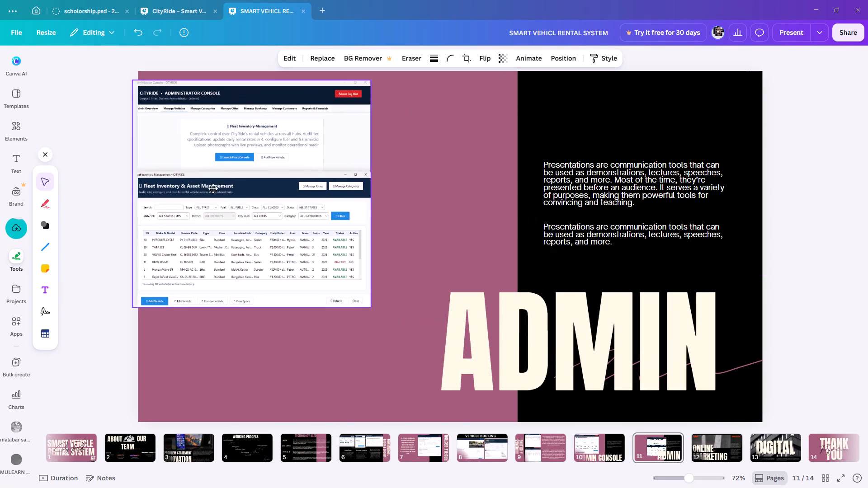
{"action": "left_click_drag", "start_coordinate": [213, 188], "coordinate": [245, 186]}
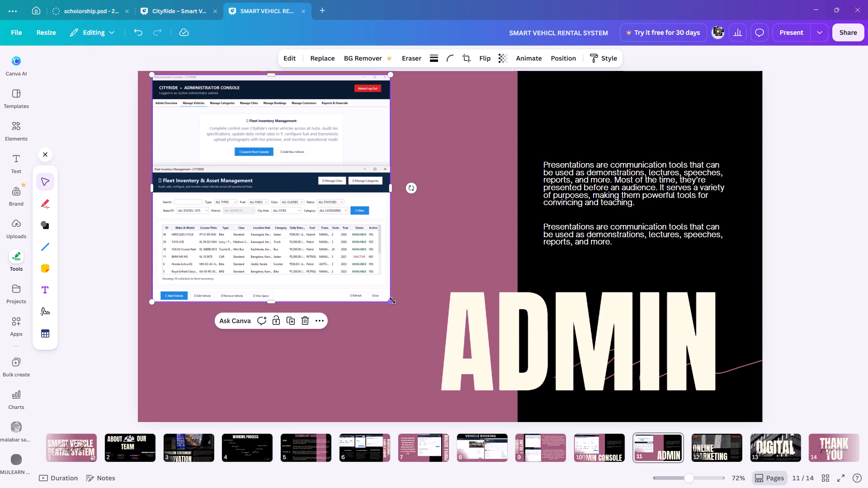
{"action": "left_click_drag", "start_coordinate": [392, 300], "coordinate": [362, 278]}
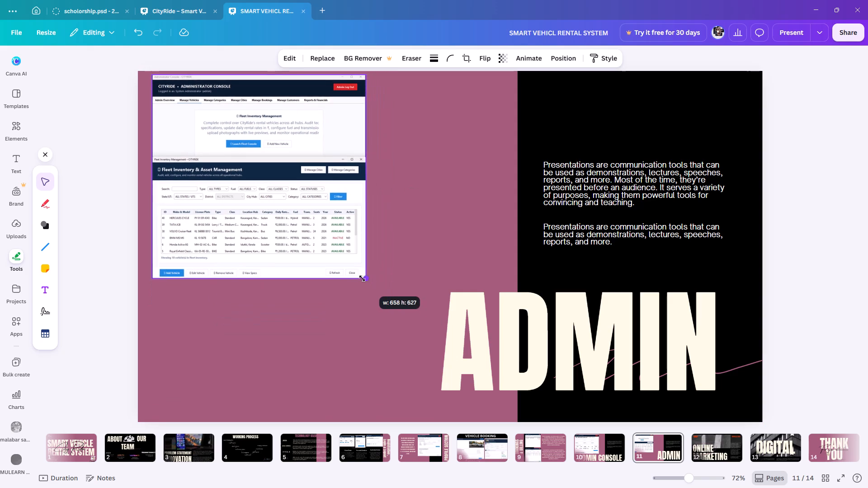
{"action": "left_click_drag", "start_coordinate": [362, 278], "coordinate": [387, 306]}
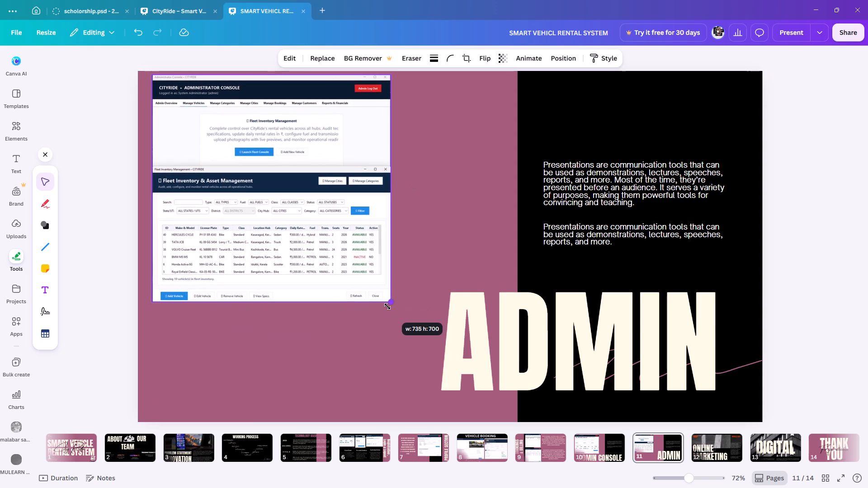
{"action": "left_click_drag", "start_coordinate": [387, 306], "coordinate": [368, 273]}
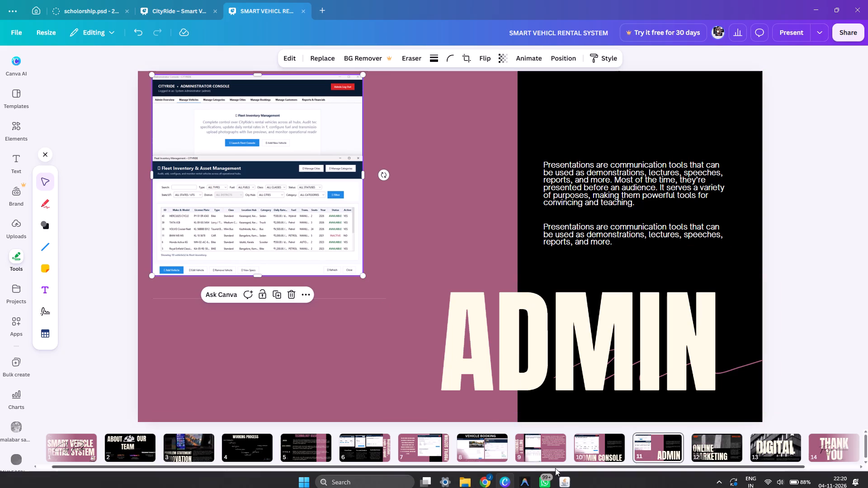
Switch to the CityRide Administrator Console and launch the category manager from Manage Categories.
{"action": "left_click", "coordinate": [562, 476]}
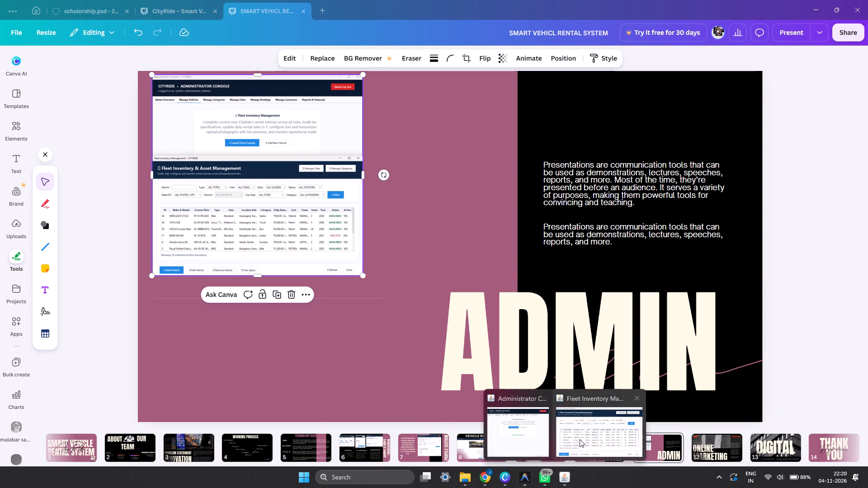
{"action": "left_click", "coordinate": [568, 431]}
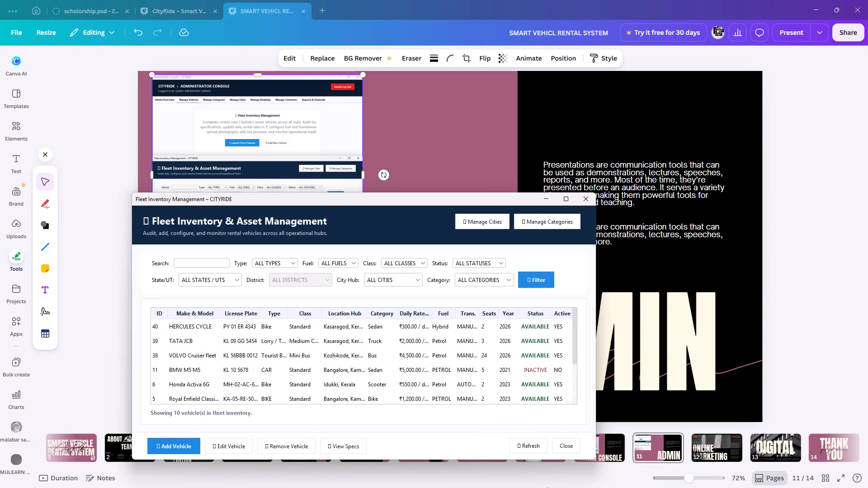
{"action": "left_click", "coordinate": [527, 442]}
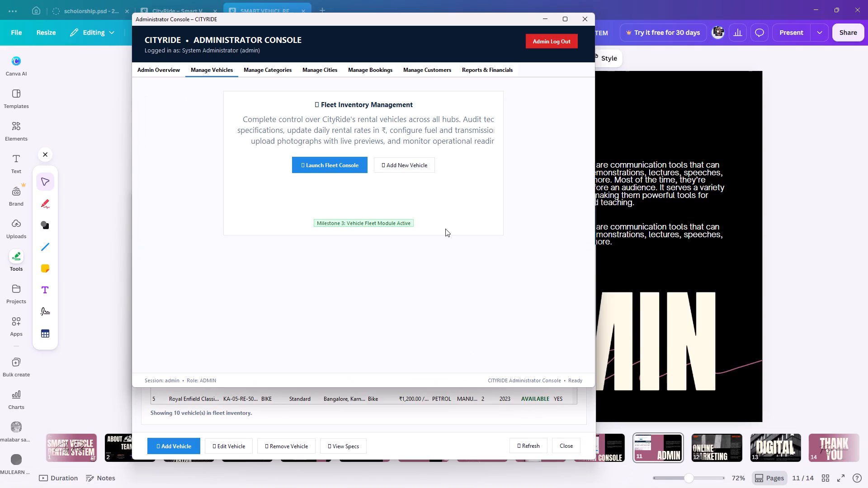
{"action": "left_click", "coordinate": [278, 67]}
{"action": "left_click", "coordinate": [363, 163]}
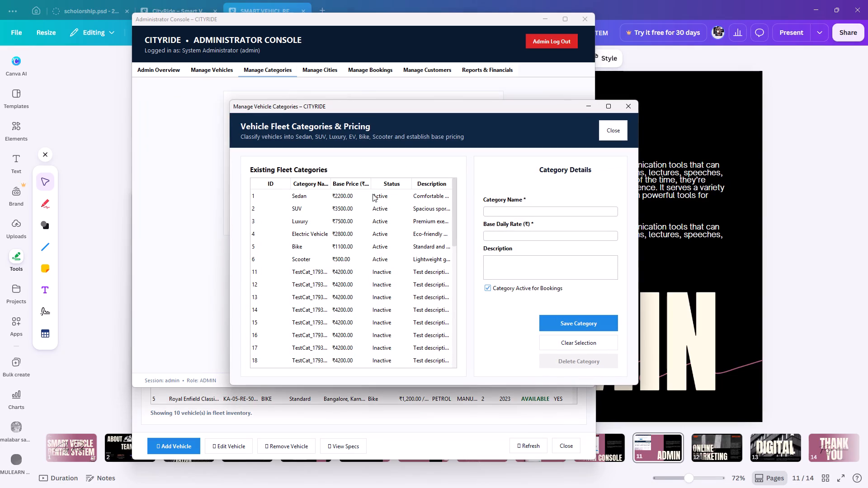
{"action": "scroll", "coordinate": [391, 257], "scroll_direction": "up", "scroll_amount": 6}
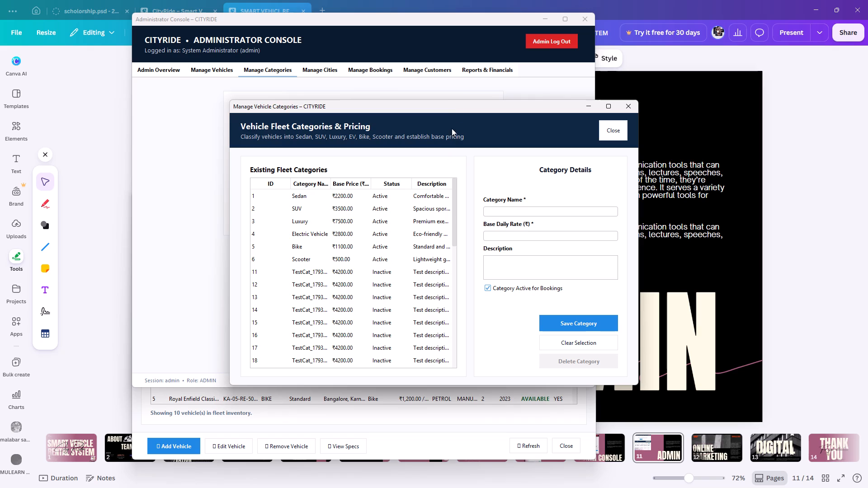
Resize and arrange the Manage Vehicle Categories window below the Vehicle Categories & Base Rates section, matching the console's width, with category 13 selected.
{"action": "left_click_drag", "start_coordinate": [454, 115], "coordinate": [397, 177]}
{"action": "left_click_drag", "start_coordinate": [456, 108], "coordinate": [382, 176]}
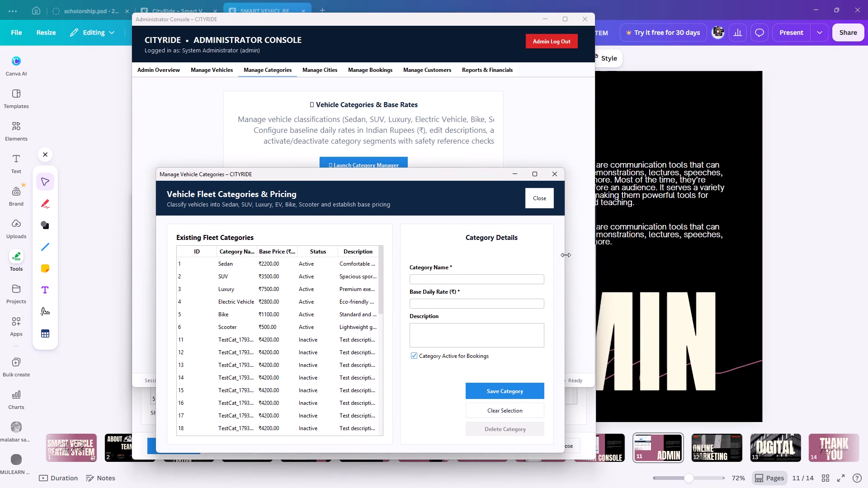
{"action": "left_click_drag", "start_coordinate": [566, 255], "coordinate": [597, 260]}
{"action": "left_click_drag", "start_coordinate": [155, 282], "coordinate": [132, 282]}
{"action": "left_click", "coordinate": [258, 82]}
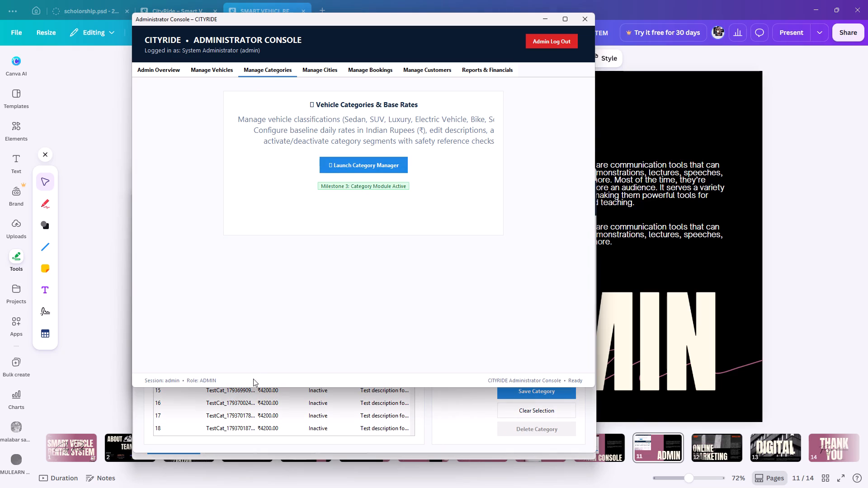
{"action": "left_click_drag", "start_coordinate": [257, 388], "coordinate": [253, 256]}
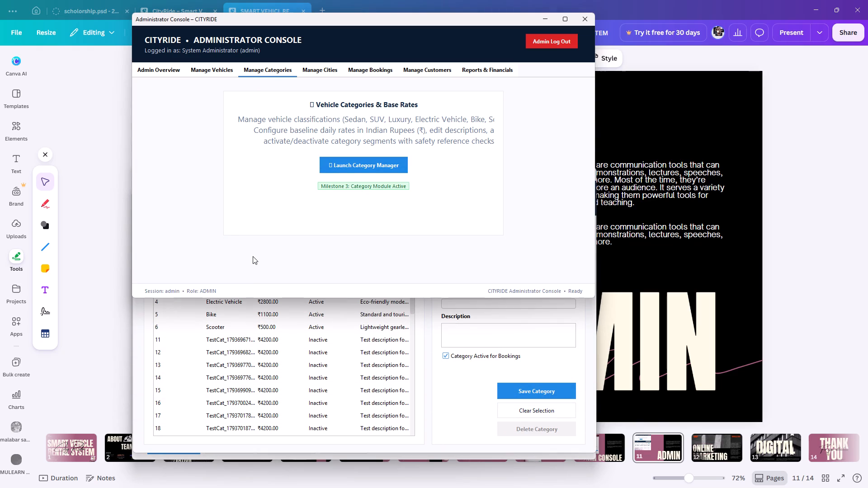
{"action": "left_click_drag", "start_coordinate": [309, 322], "coordinate": [398, 361]}
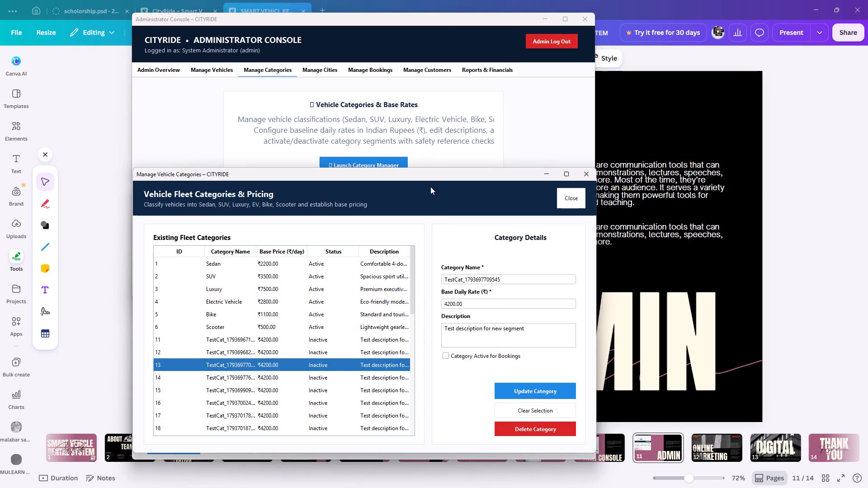
{"action": "left_click_drag", "start_coordinate": [416, 175], "coordinate": [414, 209]}
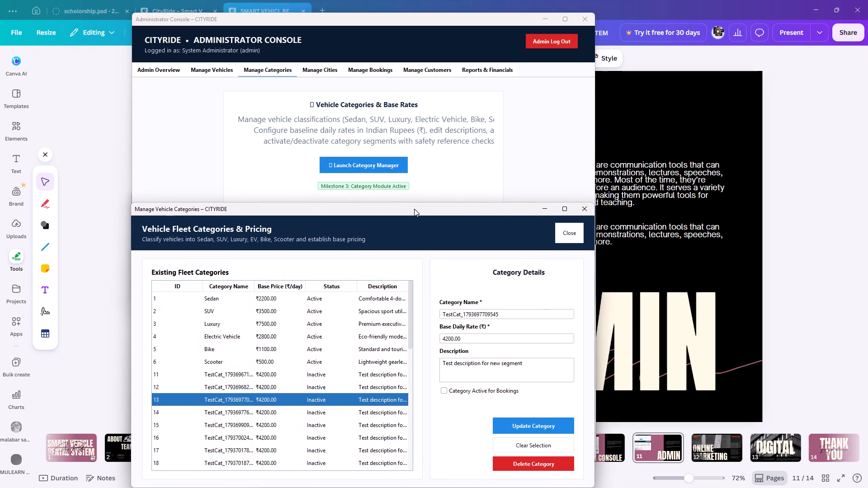
{"action": "left_click_drag", "start_coordinate": [414, 209], "coordinate": [416, 156]}
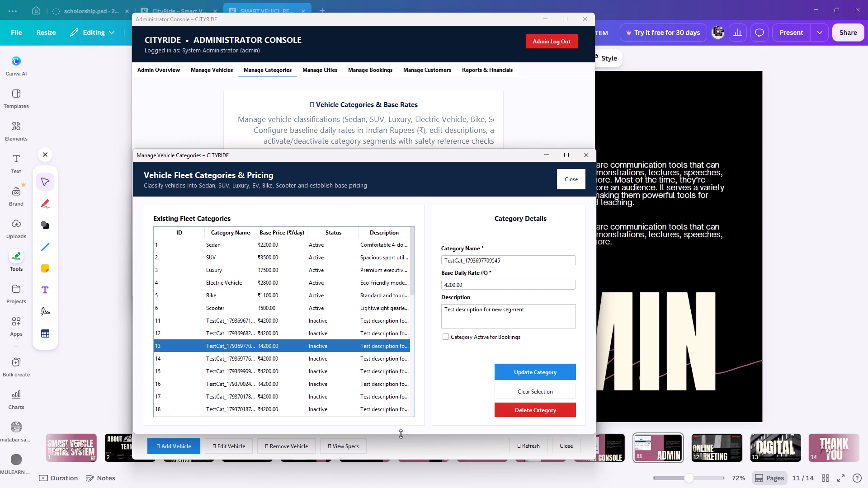
{"action": "left_click_drag", "start_coordinate": [401, 434], "coordinate": [394, 401]}
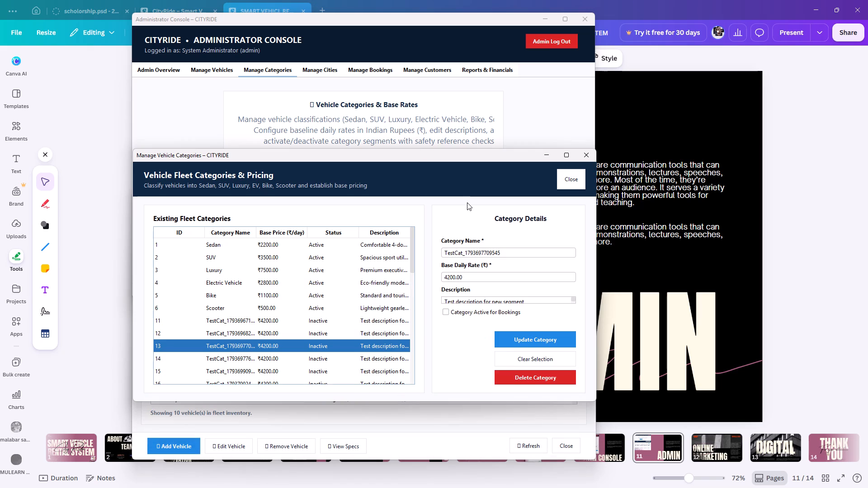
{"action": "left_click_drag", "start_coordinate": [434, 159], "coordinate": [435, 211]}
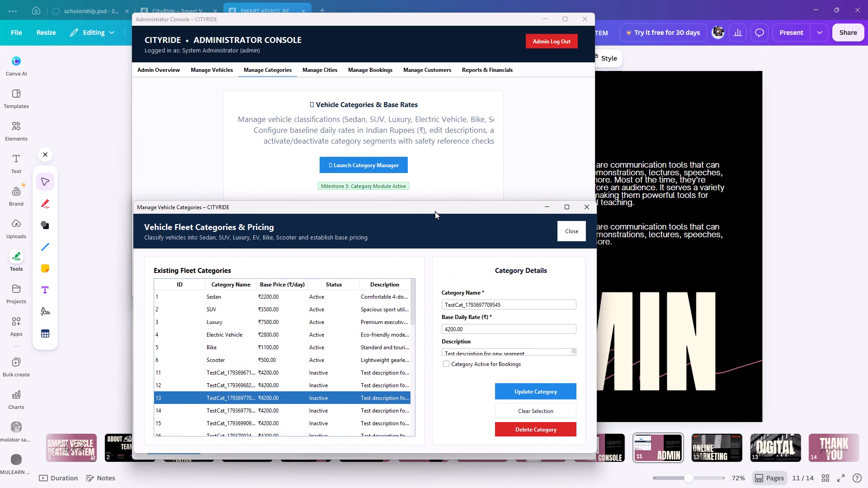
{"action": "left_click_drag", "start_coordinate": [435, 211], "coordinate": [437, 213]}
Capture a screenshot of the region covering the Administrator Console and the Manage Vehicle Categories window.
{"action": "key", "text": "Print"}
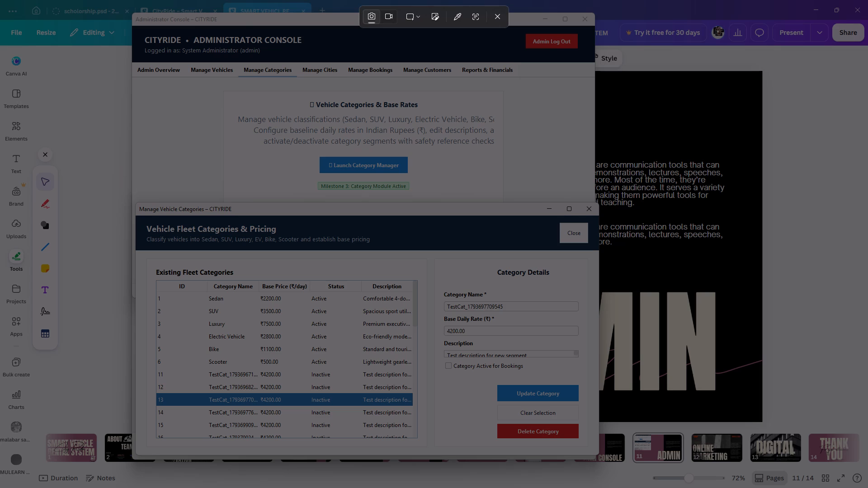
{"action": "left_click_drag", "start_coordinate": [132, 15], "coordinate": [591, 455]}
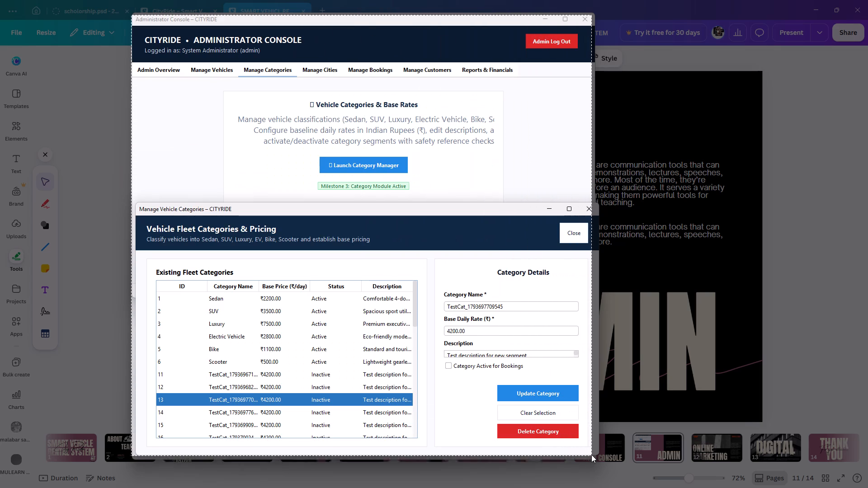
{"action": "left_click_drag", "start_coordinate": [591, 455], "coordinate": [598, 454]}
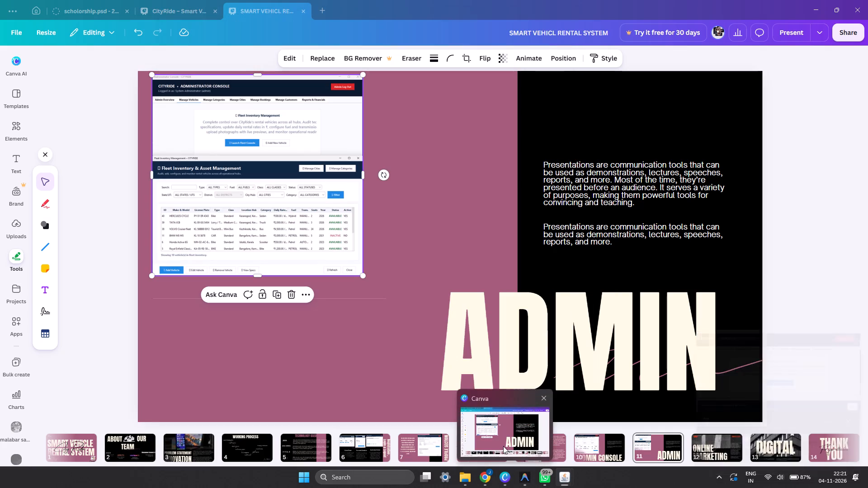
Return to Canva and add Screenshot 2026-11-04 222128.png from File Explorer's Screenshots folder to slide 11.
{"action": "left_click", "coordinate": [503, 446]}
{"action": "left_click", "coordinate": [467, 483]}
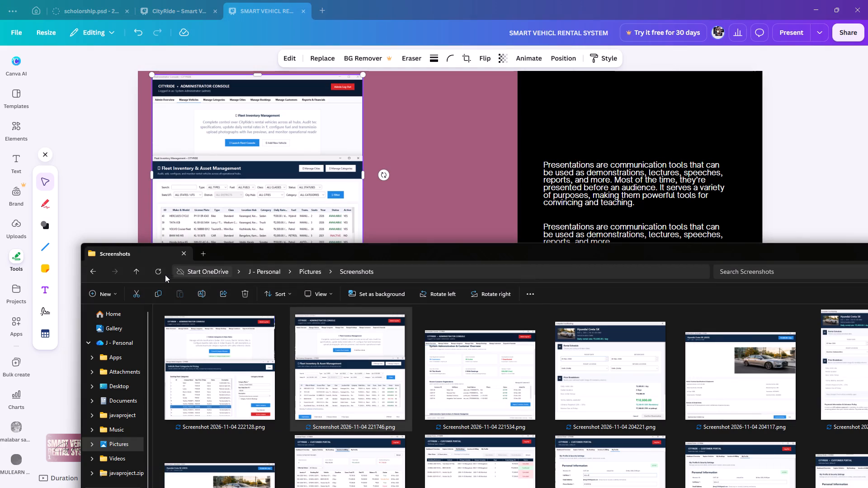
{"action": "left_click", "coordinate": [154, 273]}
{"action": "left_click_drag", "start_coordinate": [206, 368], "coordinate": [324, 296]}
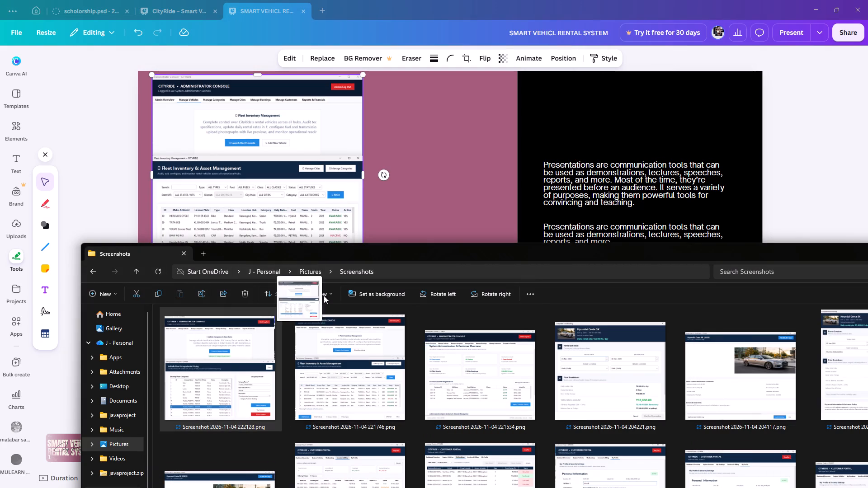
{"action": "left_click_drag", "start_coordinate": [324, 296], "coordinate": [431, 188]}
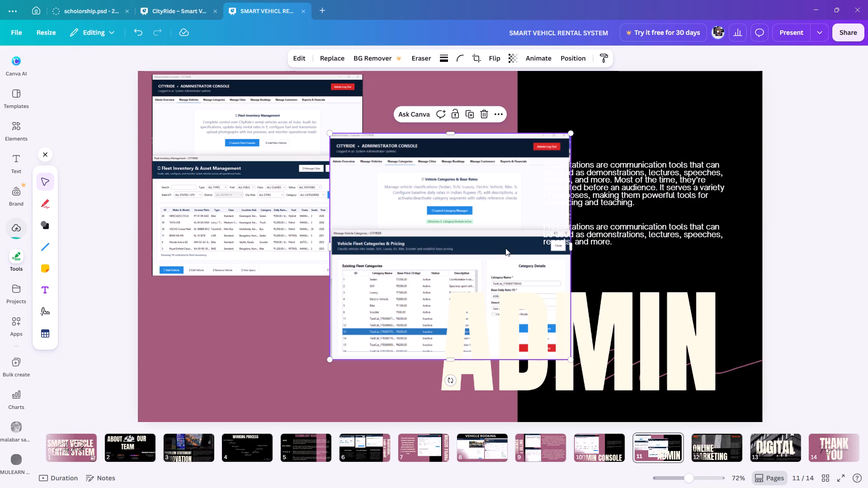
Shrink the vehicle categories screenshot to about 599 × 618 and align it beside the fleet management screenshot, above the word ADMIN.
{"action": "left_click_drag", "start_coordinate": [505, 248], "coordinate": [545, 187]}
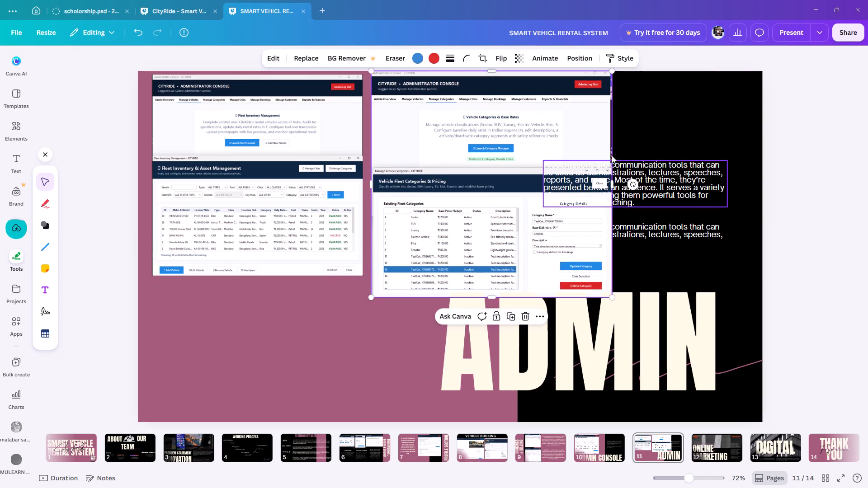
{"action": "left_click_drag", "start_coordinate": [613, 74], "coordinate": [574, 119]}
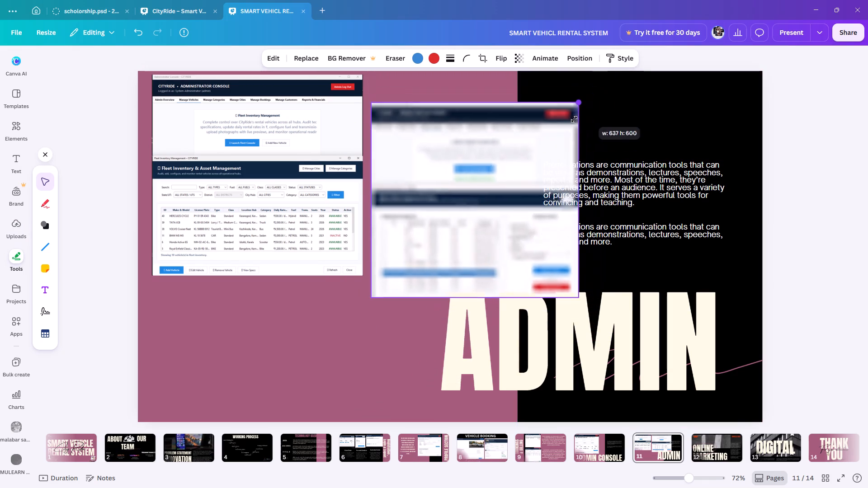
{"action": "left_click_drag", "start_coordinate": [574, 119], "coordinate": [571, 122]}
{"action": "left_click_drag", "start_coordinate": [508, 178], "coordinate": [513, 138]}
{"action": "left_click_drag", "start_coordinate": [477, 258], "coordinate": [482, 274]}
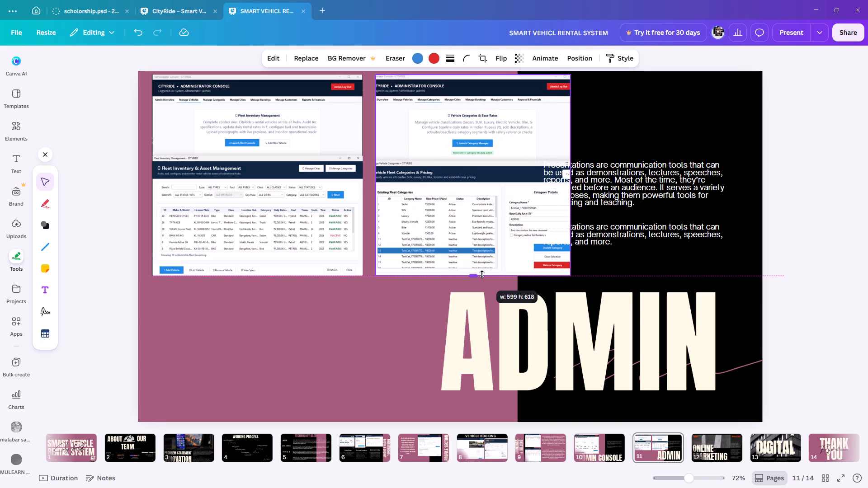
{"action": "left_click_drag", "start_coordinate": [482, 274], "coordinate": [483, 277]}
{"action": "left_click", "coordinate": [483, 244]}
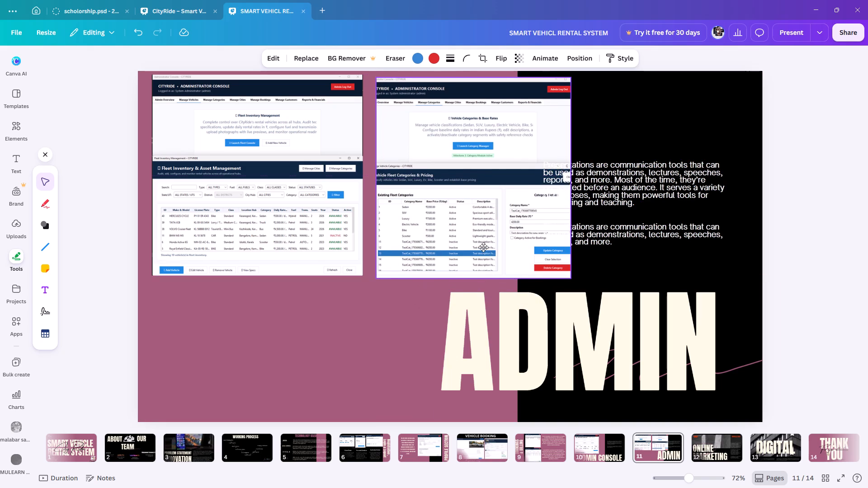
Delete both placeholder paragraphs about presentations from the black area of slide 11.
{"action": "left_click", "coordinate": [625, 174]}
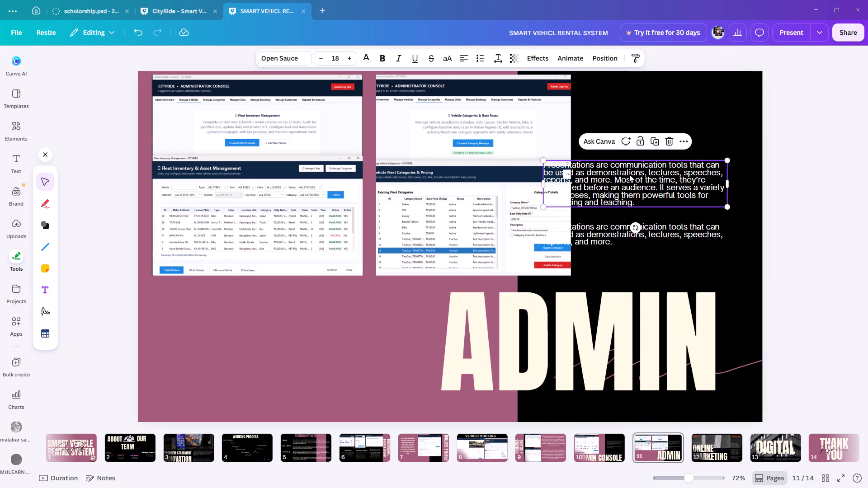
{"action": "key", "text": "Delete"}
{"action": "left_click", "coordinate": [637, 230]}
{"action": "key", "text": "Delete"}
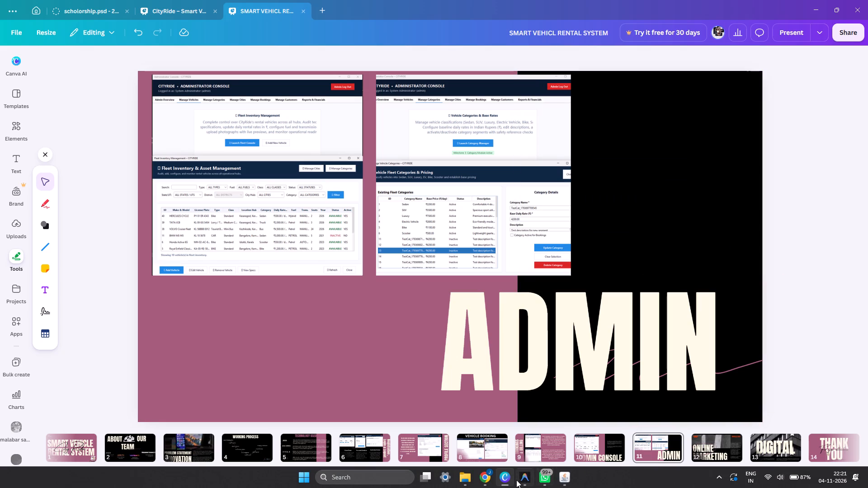
Switch to the CityRide Administrator Console, show Manage Cities, and close the Fleet Inventory Management and Manage Vehicle Categories windows.
{"action": "left_click", "coordinate": [565, 475]}
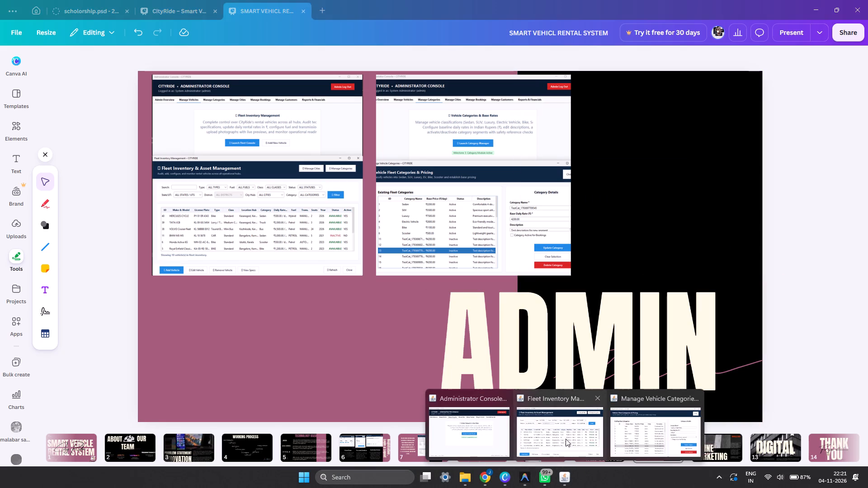
{"action": "left_click", "coordinate": [561, 428]}
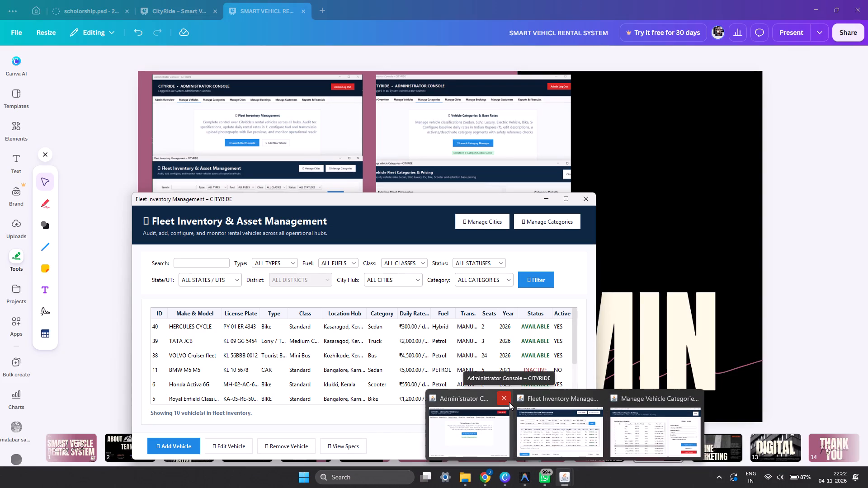
{"action": "left_click", "coordinate": [494, 423]}
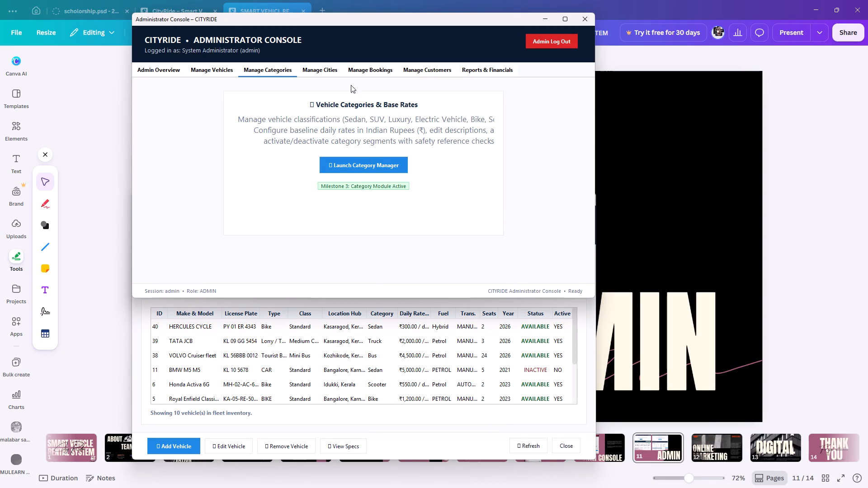
{"action": "left_click", "coordinate": [334, 74]}
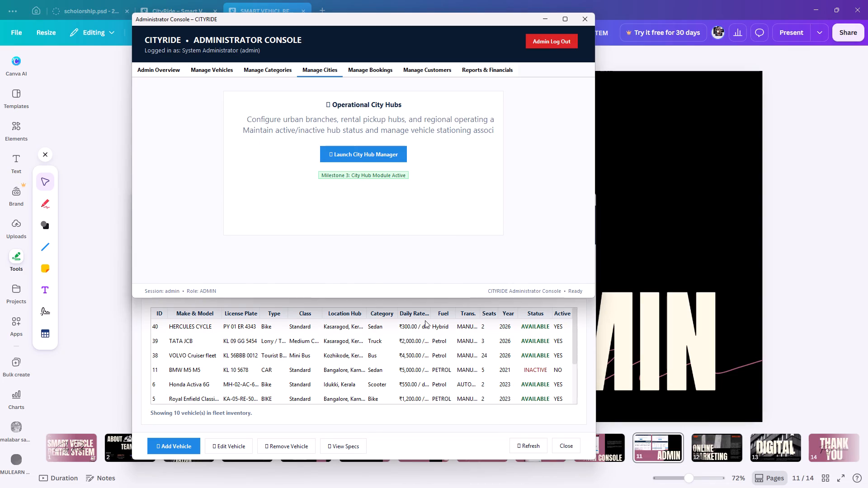
{"action": "left_click", "coordinate": [425, 320]}
{"action": "left_click", "coordinate": [584, 197]}
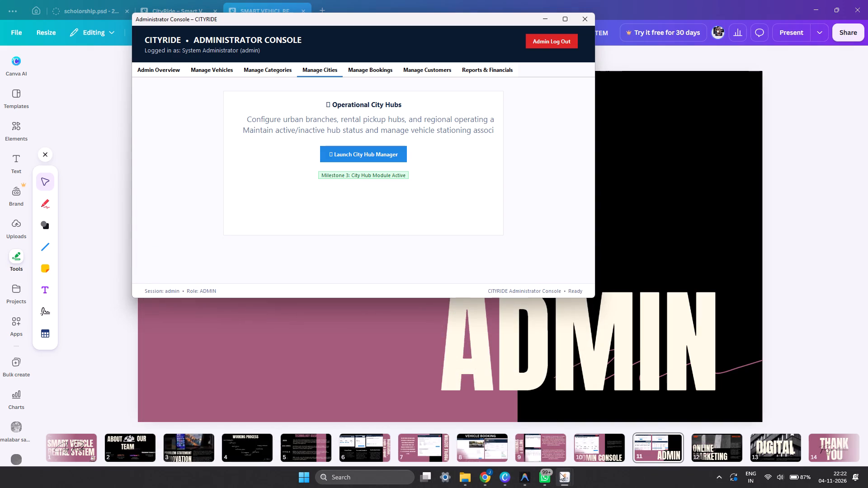
{"action": "left_click", "coordinate": [652, 394]}
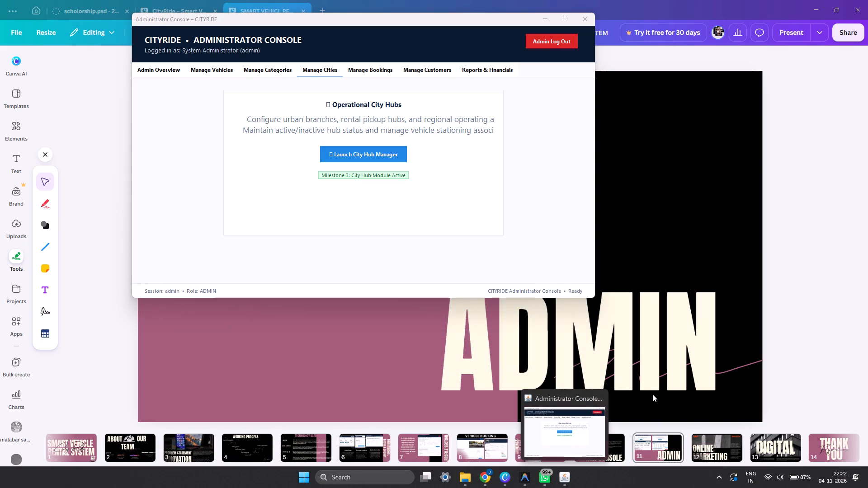
Open Manage Bookings in the Administrator Console, make the window slightly taller, and capture a screenshot of the whole window.
{"action": "left_click", "coordinate": [372, 72]}
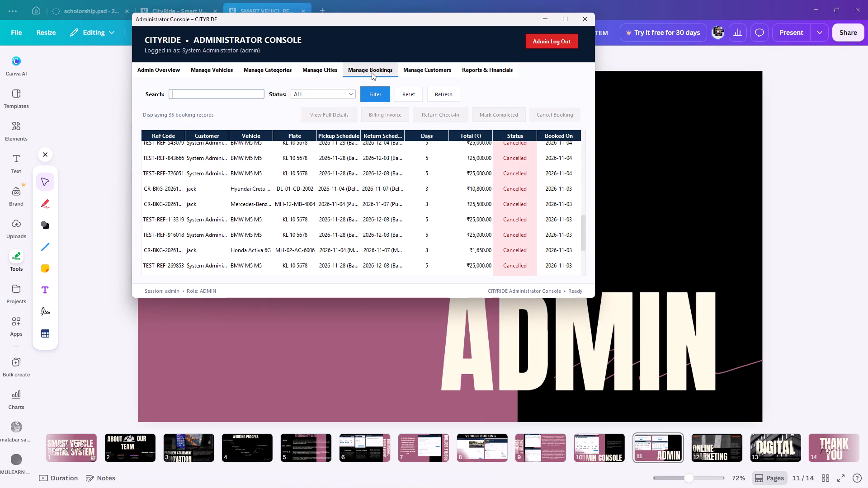
{"action": "scroll", "coordinate": [366, 114], "scroll_direction": "up", "scroll_amount": 3}
{"action": "left_click_drag", "start_coordinate": [397, 300], "coordinate": [410, 372]}
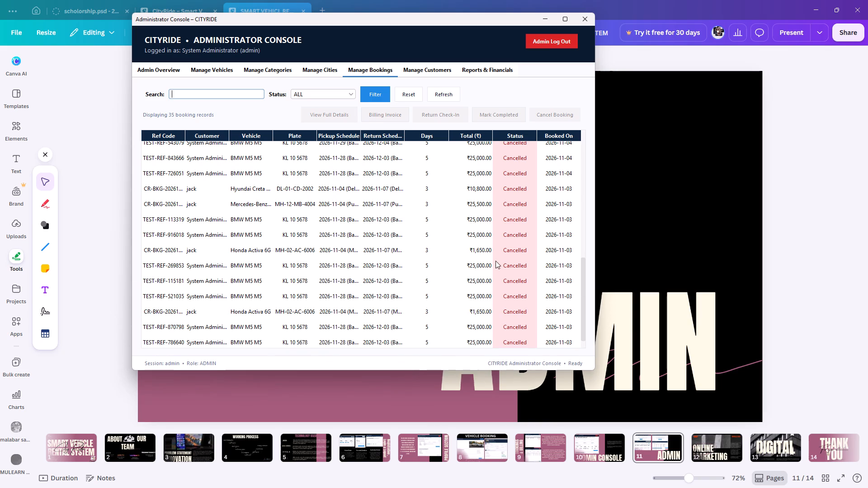
{"action": "left_click_drag", "start_coordinate": [596, 231], "coordinate": [581, 237]}
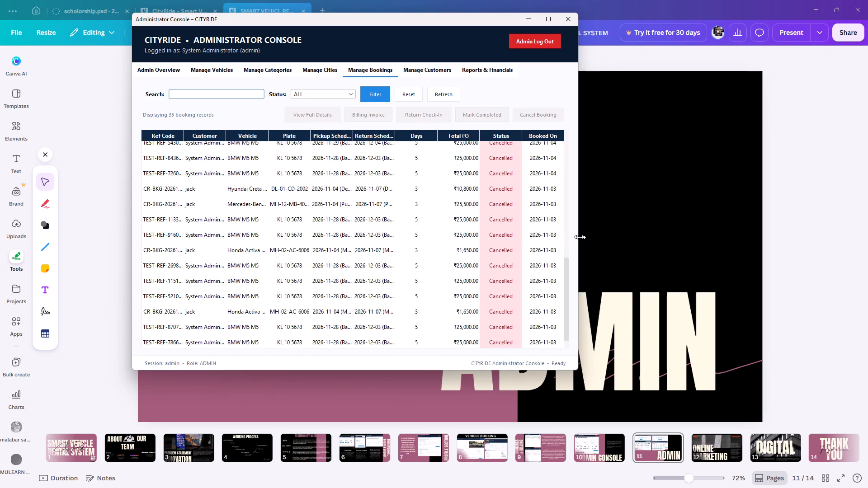
{"action": "left_click_drag", "start_coordinate": [581, 237], "coordinate": [593, 239]}
{"action": "left_click_drag", "start_coordinate": [477, 372], "coordinate": [467, 310]}
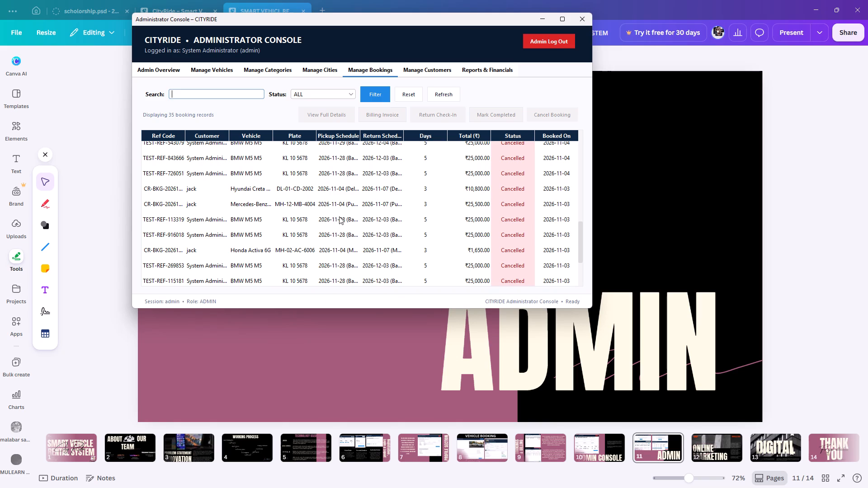
{"action": "key", "text": "Print"}
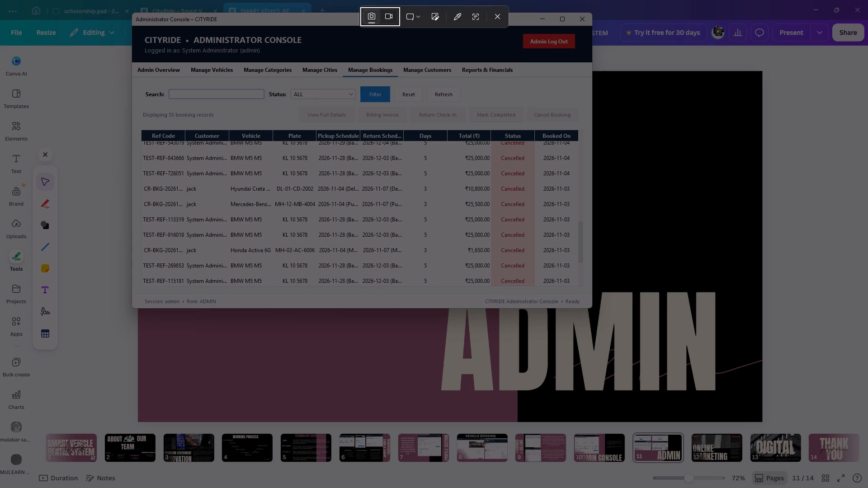
{"action": "left_click_drag", "start_coordinate": [132, 13], "coordinate": [585, 299]}
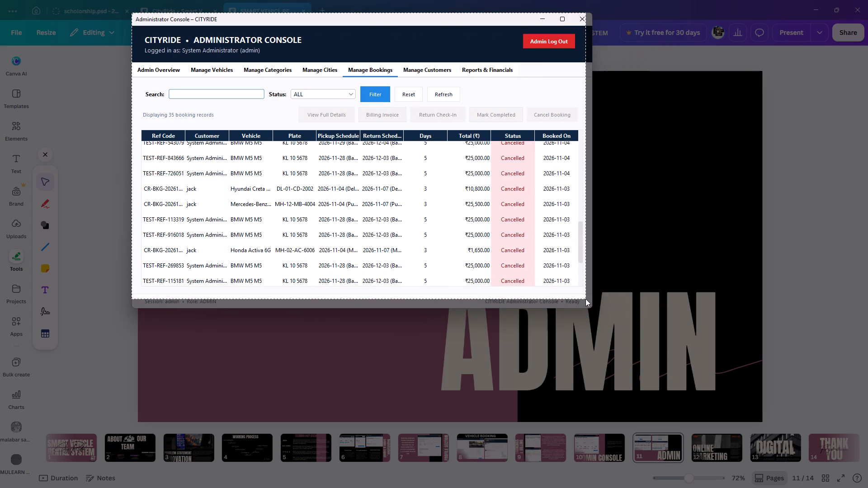
{"action": "left_click_drag", "start_coordinate": [585, 299], "coordinate": [592, 309]}
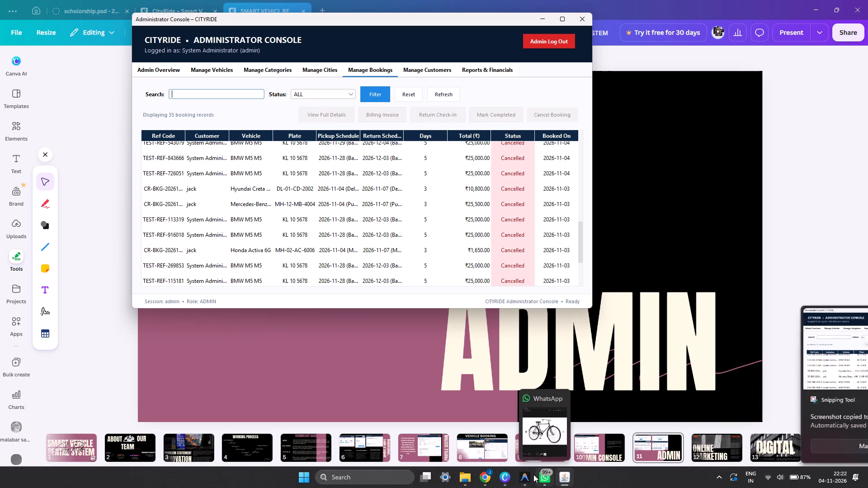
Return to Canva and add Screenshot 2026-11-04 222241.png from File Explorer's Screenshots folder to slide 11, moving it clear of the other screenshots' upper areas.
{"action": "left_click", "coordinate": [508, 475]}
{"action": "left_click", "coordinate": [466, 478]}
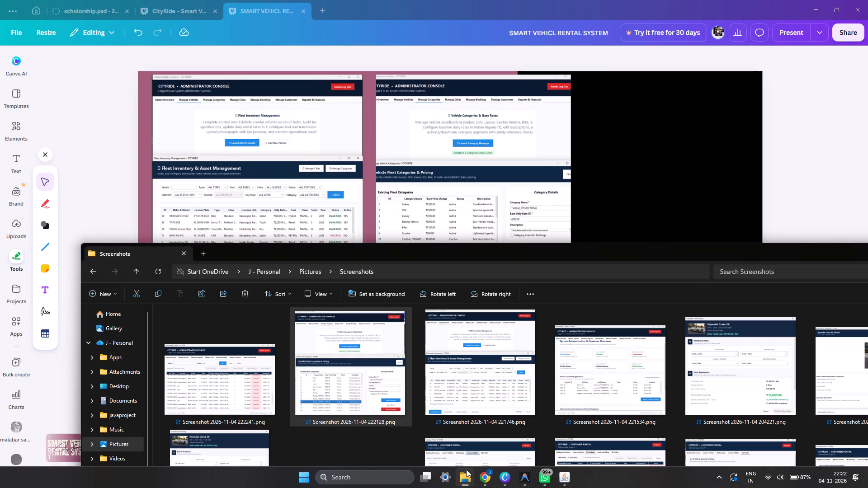
{"action": "left_click_drag", "start_coordinate": [205, 394], "coordinate": [675, 187]}
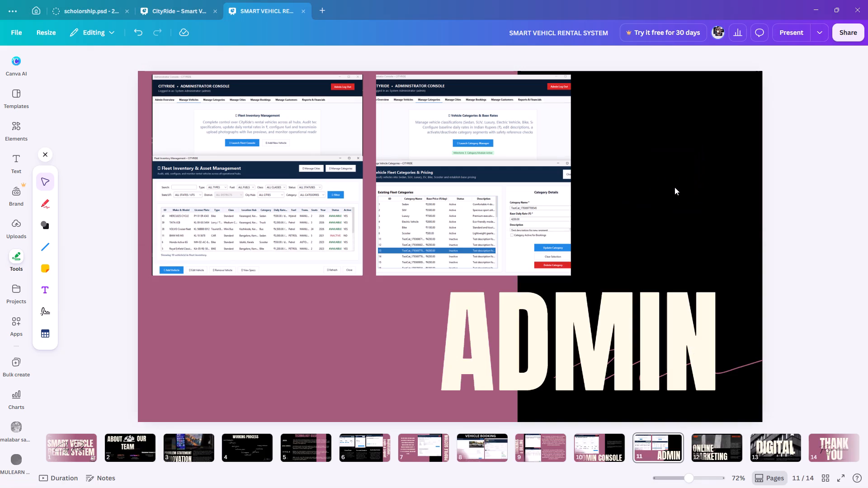
{"action": "left_click_drag", "start_coordinate": [543, 202], "coordinate": [668, 182]}
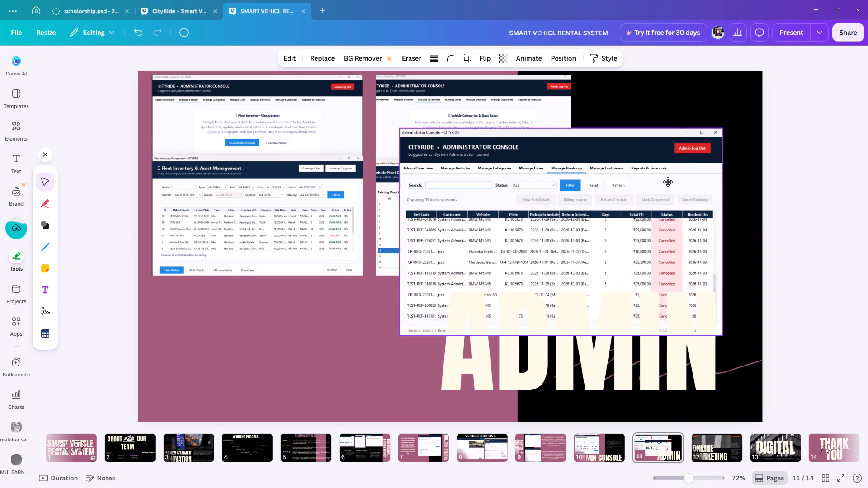
{"action": "left_click_drag", "start_coordinate": [668, 182], "coordinate": [712, 278]}
Shrink the fleet management and vehicle categories screenshots and place them side by side within the upper pink area.
{"action": "left_click", "coordinate": [323, 150]}
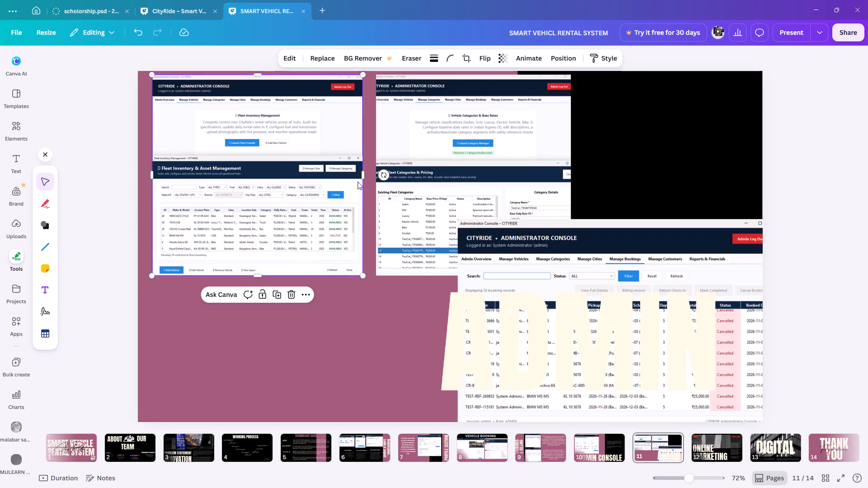
{"action": "left_click_drag", "start_coordinate": [363, 77], "coordinate": [337, 102]}
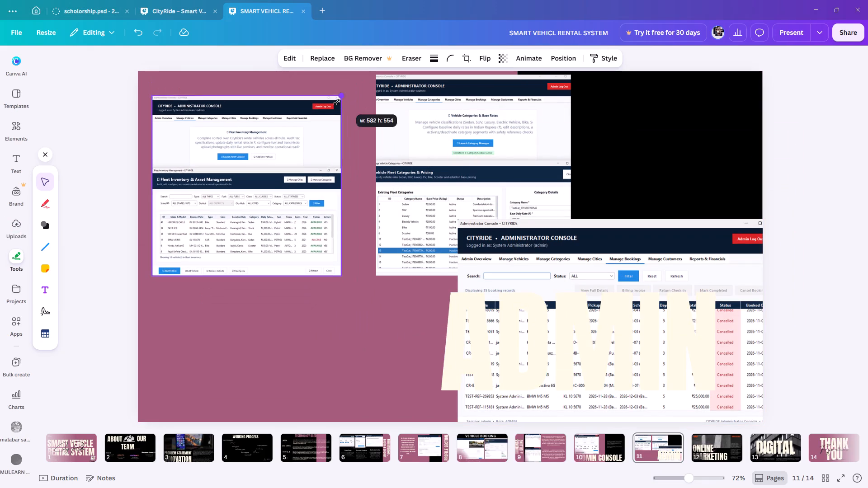
{"action": "left_click_drag", "start_coordinate": [337, 102], "coordinate": [333, 106]}
{"action": "left_click_drag", "start_coordinate": [298, 162], "coordinate": [296, 142]}
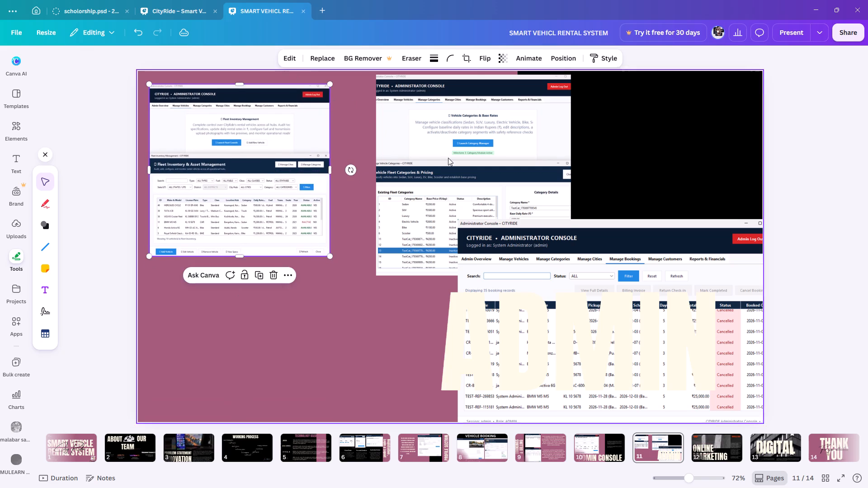
{"action": "left_click", "coordinate": [448, 158]}
{"action": "left_click_drag", "start_coordinate": [571, 72], "coordinate": [535, 104]}
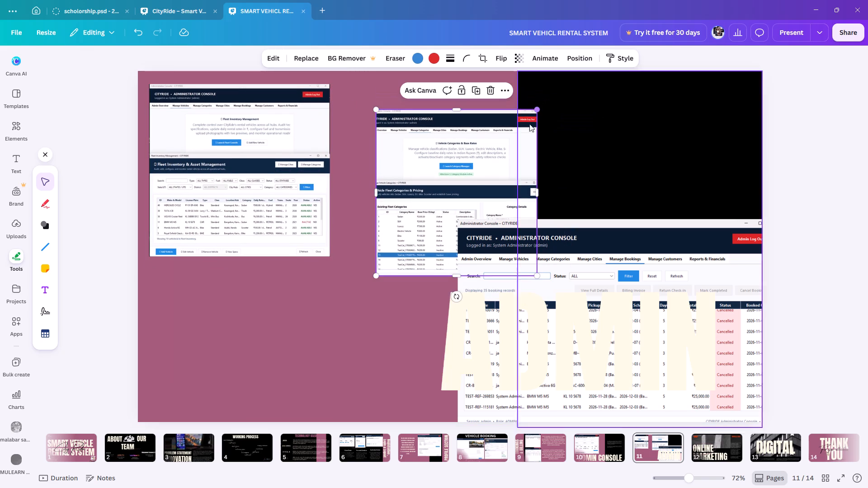
{"action": "left_click_drag", "start_coordinate": [468, 174], "coordinate": [437, 153]}
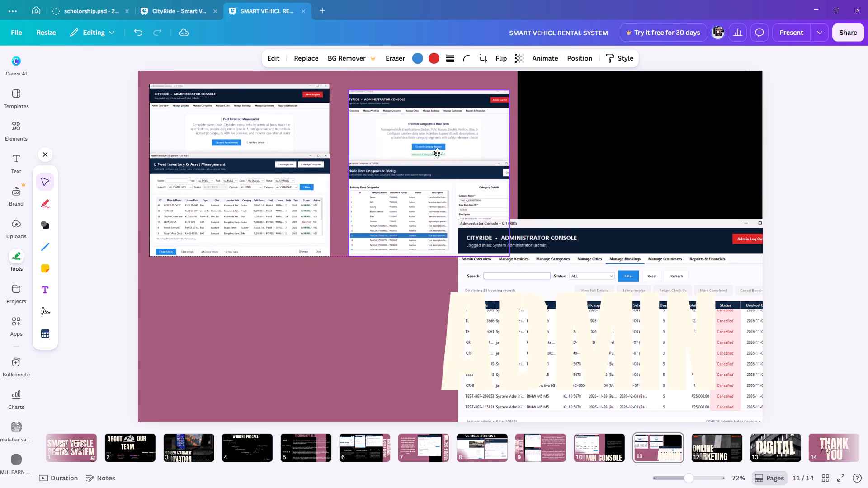
{"action": "left_click_drag", "start_coordinate": [437, 153], "coordinate": [437, 152]}
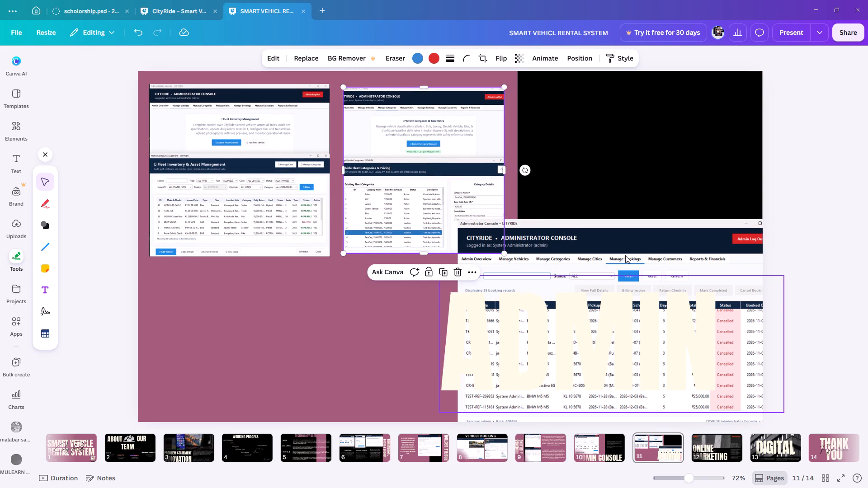
Shrink the bookings screenshot and place it on the black area of slide 11, above the word ADMIN.
{"action": "left_click_drag", "start_coordinate": [630, 249], "coordinate": [598, 136]}
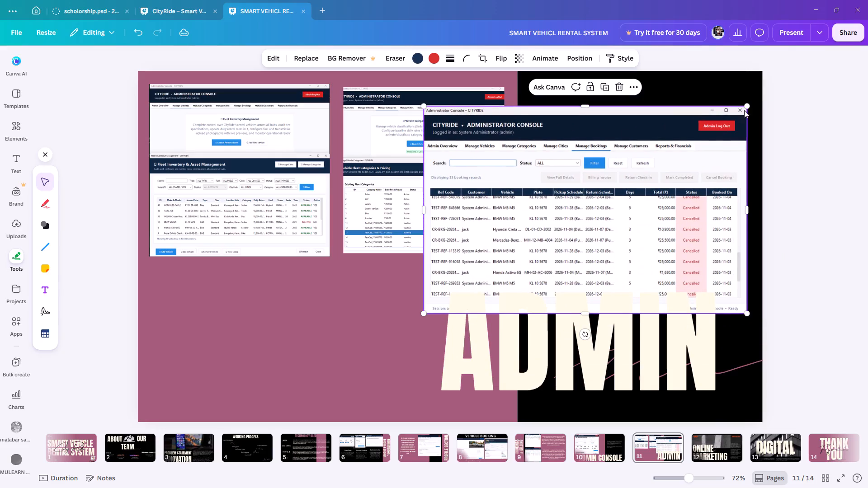
{"action": "left_click_drag", "start_coordinate": [746, 106], "coordinate": [690, 146]}
{"action": "left_click_drag", "start_coordinate": [544, 234], "coordinate": [606, 199]}
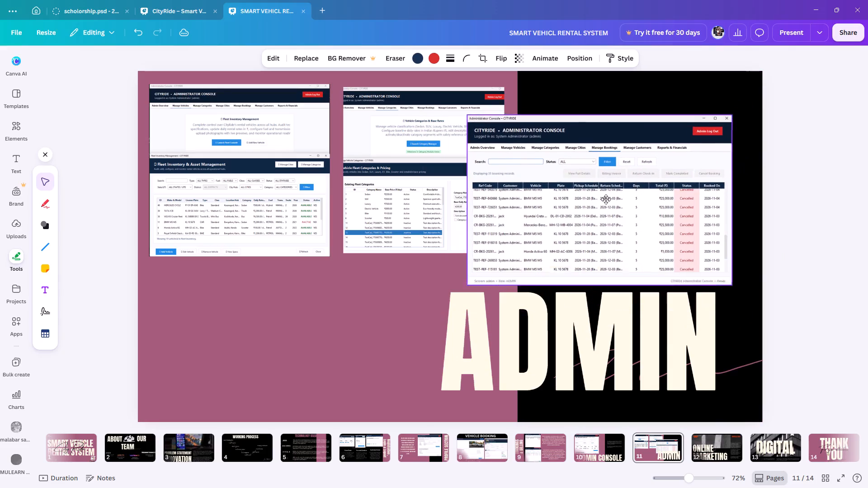
{"action": "left_click_drag", "start_coordinate": [606, 199], "coordinate": [574, 238]}
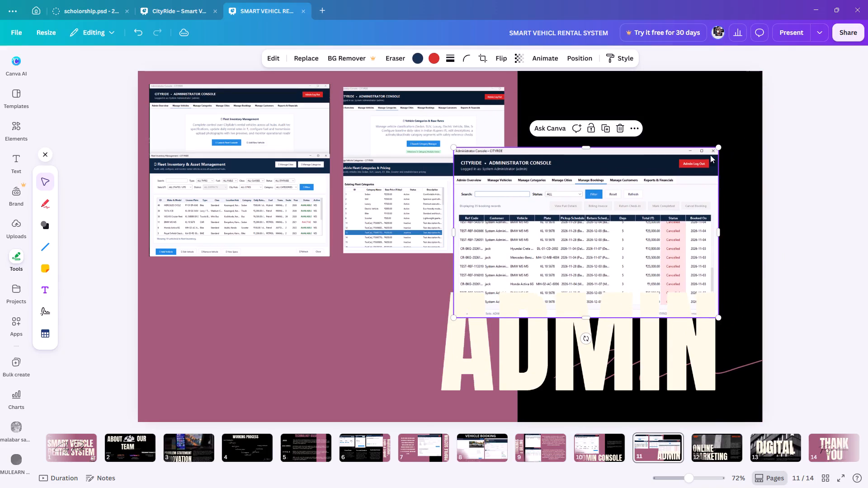
{"action": "left_click_drag", "start_coordinate": [717, 148], "coordinate": [678, 180]}
{"action": "left_click_drag", "start_coordinate": [612, 258], "coordinate": [675, 191]}
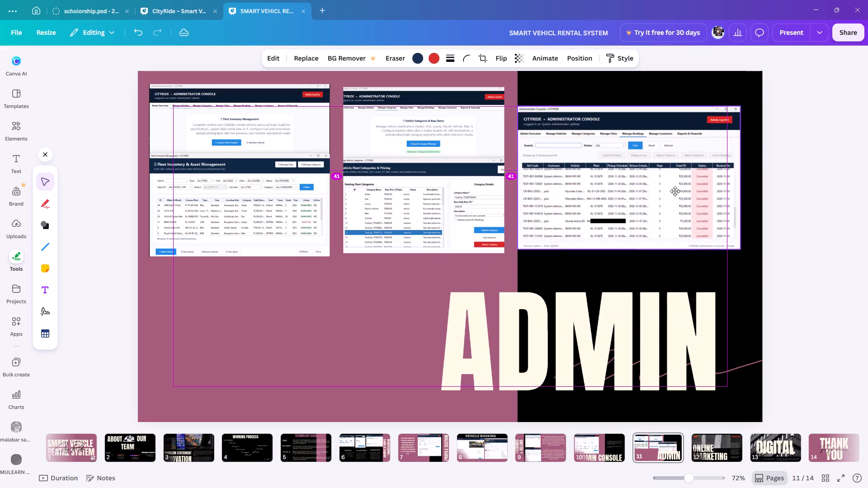
{"action": "left_click_drag", "start_coordinate": [675, 191], "coordinate": [680, 186]}
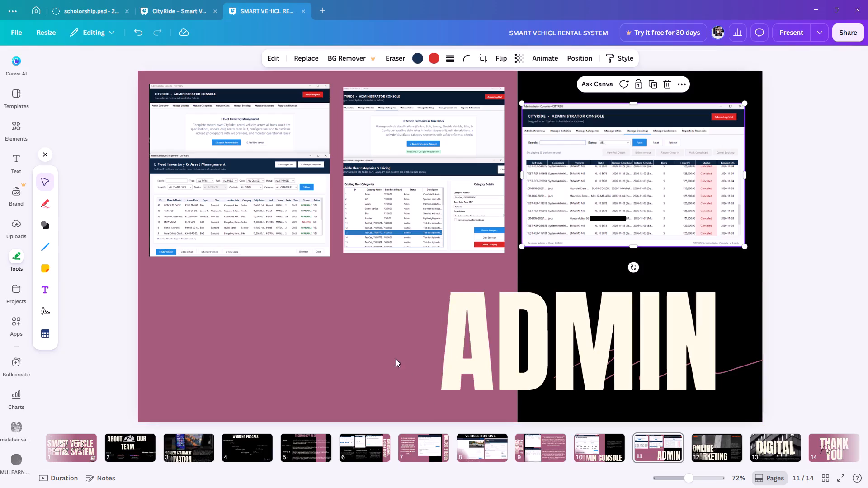
Move the vehicle categories screenshot partly behind the bookings screenshot, with its lower edge just above the word ADMIN.
{"action": "left_click", "coordinate": [259, 217]}
{"action": "left_click_drag", "start_coordinate": [434, 163], "coordinate": [581, 209]}
Enlarge the fleet management screenshot, extend its lower edge, and move it down to the middle of the pink area.
{"action": "left_click", "coordinate": [280, 199]}
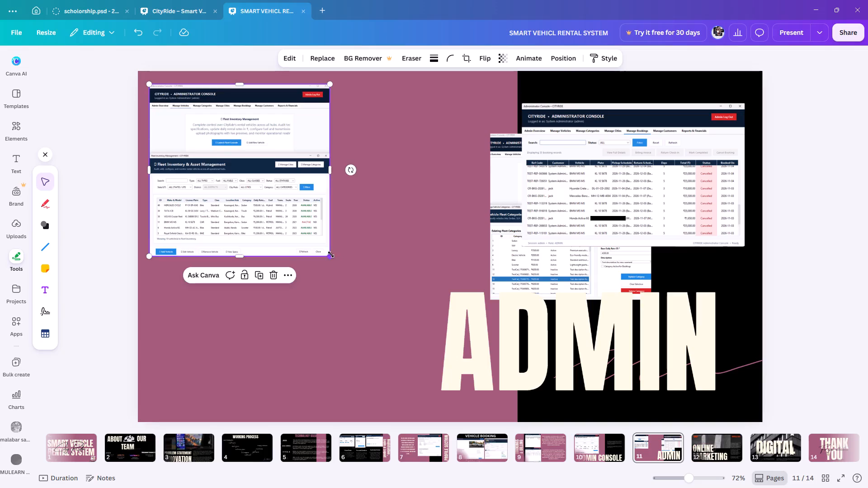
{"action": "left_click_drag", "start_coordinate": [329, 255], "coordinate": [357, 328]}
{"action": "left_click_drag", "start_coordinate": [262, 304], "coordinate": [270, 383]}
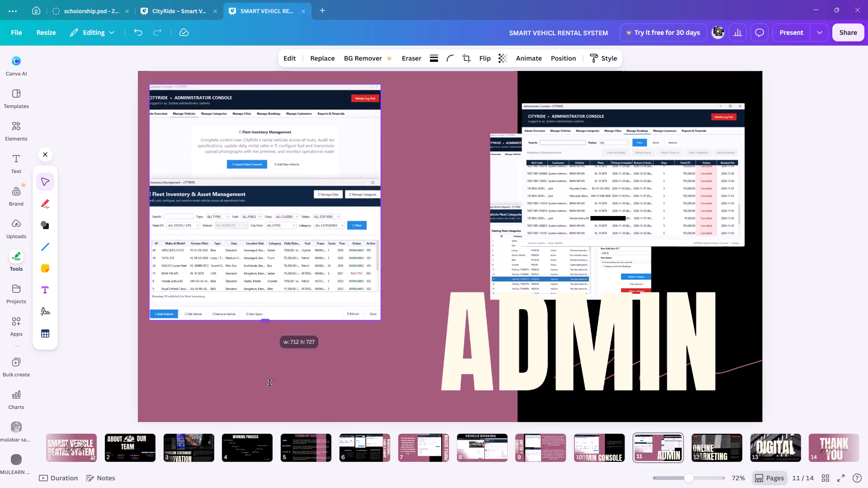
{"action": "left_click_drag", "start_coordinate": [270, 383], "coordinate": [272, 305]}
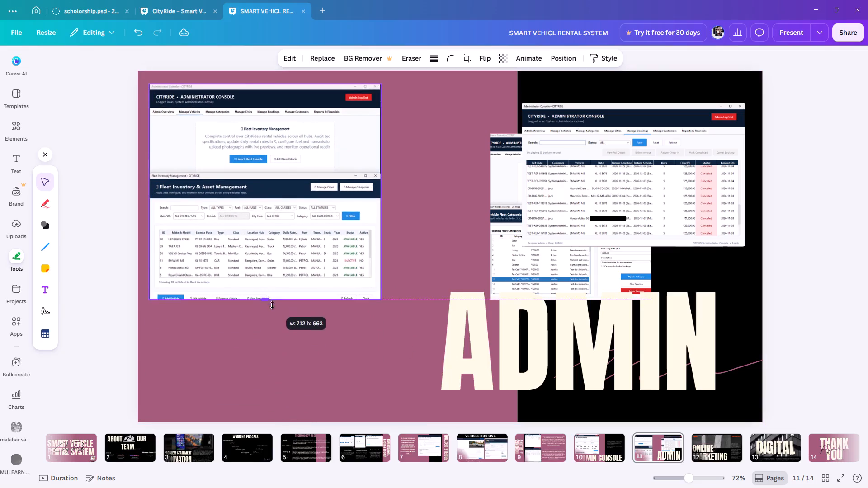
{"action": "left_click_drag", "start_coordinate": [272, 305], "coordinate": [280, 303]}
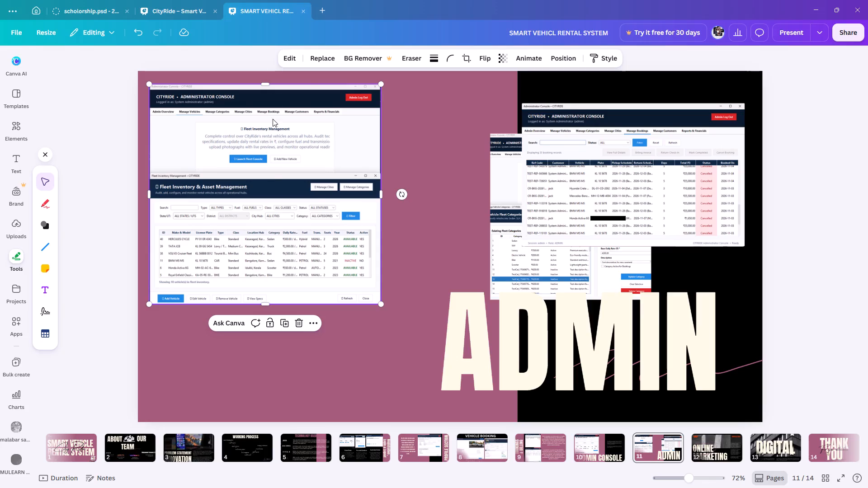
{"action": "left_click_drag", "start_coordinate": [269, 178], "coordinate": [272, 234]}
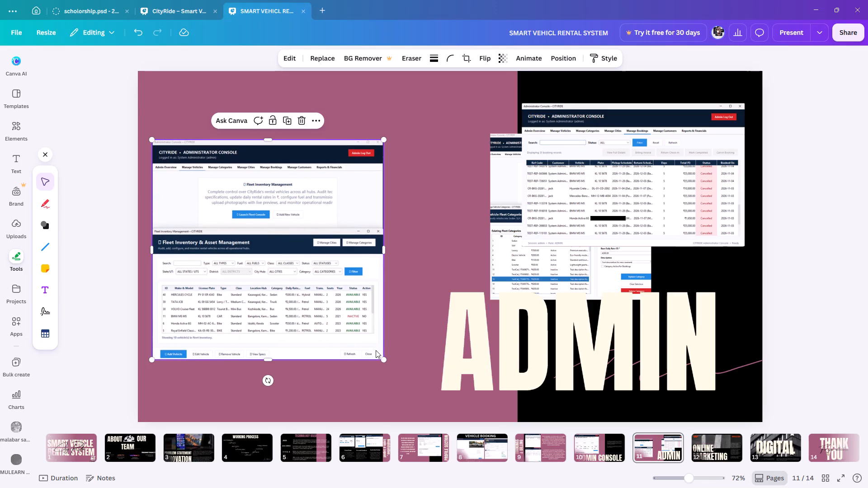
{"action": "left_click_drag", "start_coordinate": [382, 358], "coordinate": [341, 336]}
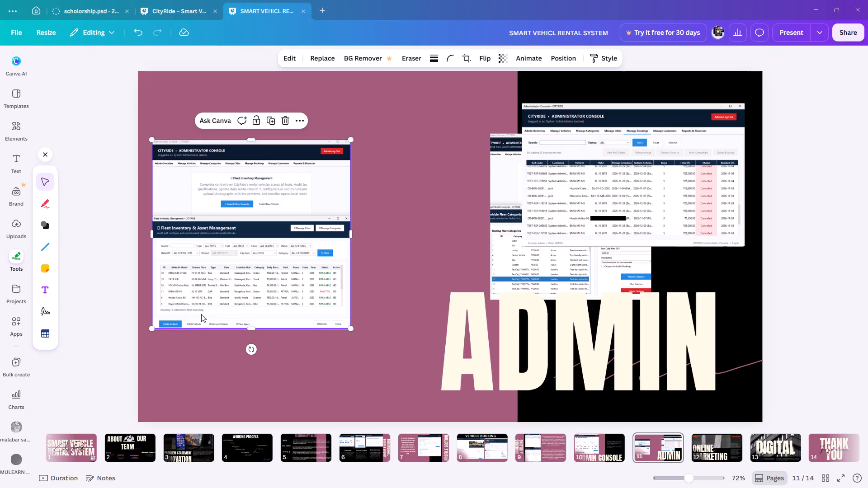
Copy the WORKING PROCESS heading from slide 4 onto slide 11.
{"action": "left_click", "coordinate": [259, 440]}
{"action": "left_click", "coordinate": [373, 124]}
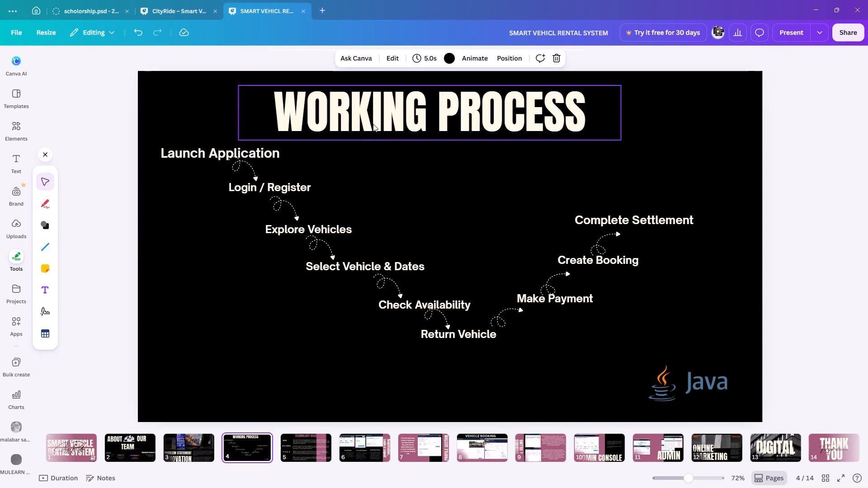
{"action": "key", "text": "ctrl+c"}
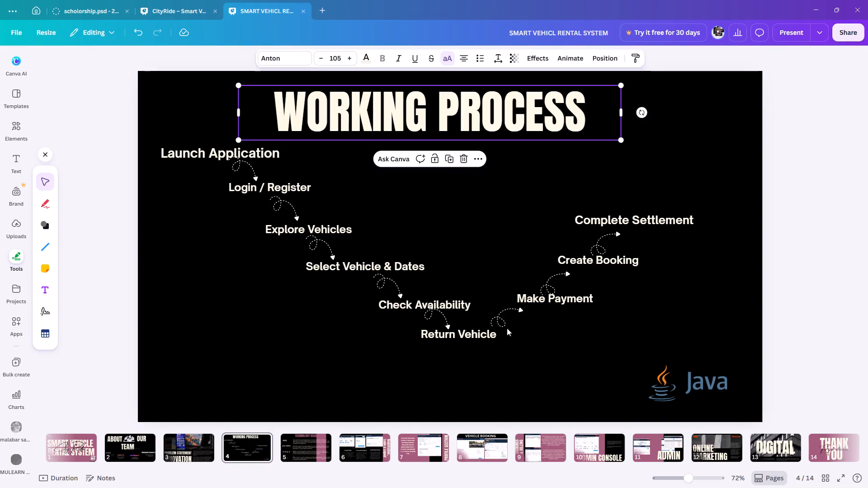
{"action": "left_click", "coordinate": [551, 446]}
{"action": "left_click", "coordinate": [600, 451]}
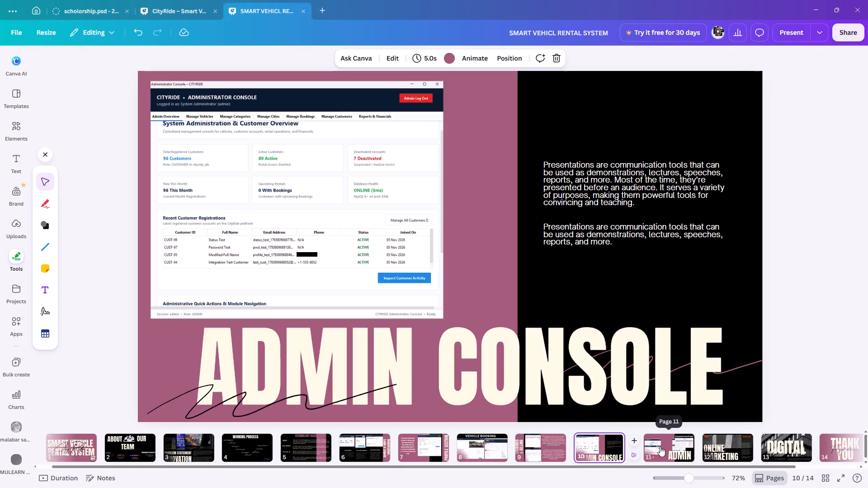
{"action": "left_click", "coordinate": [660, 446]}
{"action": "left_click", "coordinate": [354, 108]}
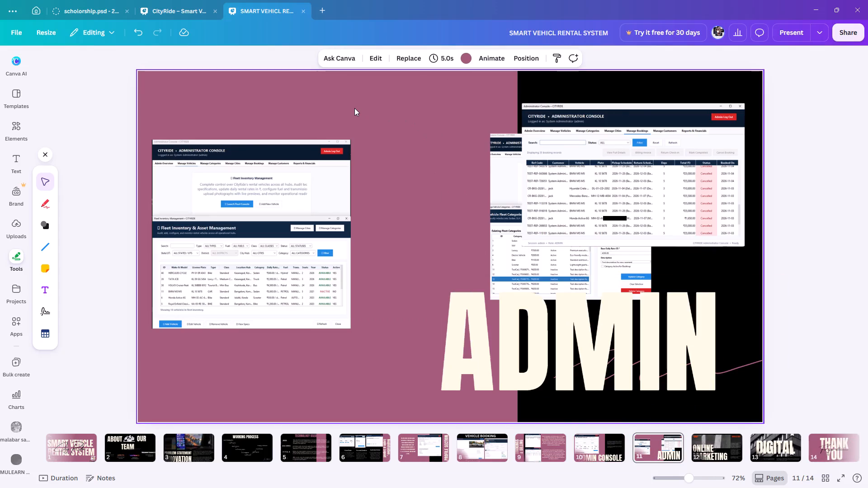
{"action": "key", "text": "ctrl+v"}
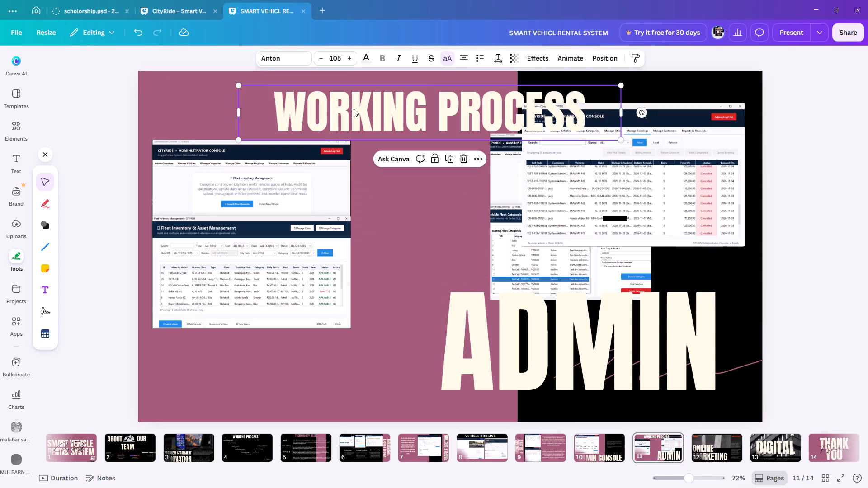
Replace the pasted heading's text with "Manage vehicle", breaking it into two lines between the words.
{"action": "key", "text": "m"}
{"action": "type", "text": "anage"}
{"action": "key", "text": "space"}
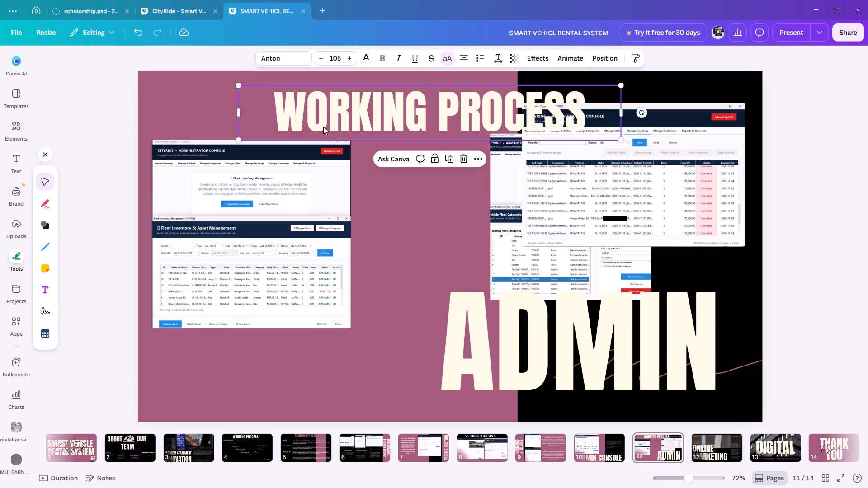
{"action": "double_click", "coordinate": [323, 127]}
{"action": "key", "text": "shift+m"}
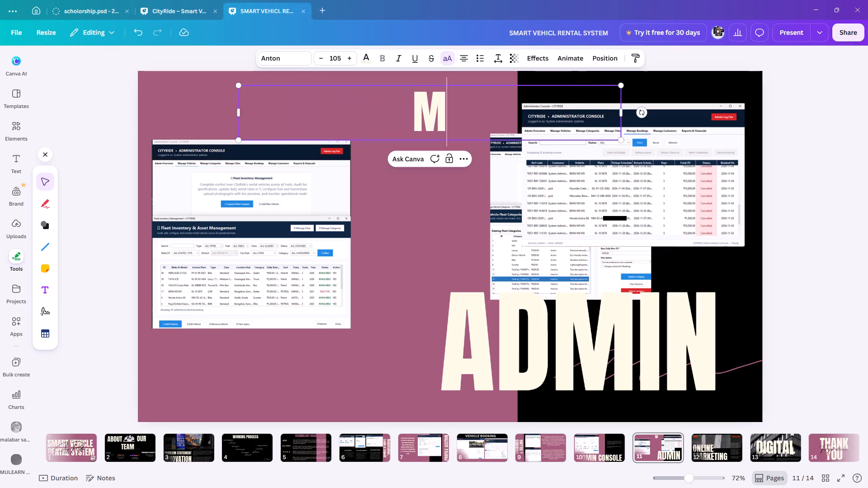
{"action": "type", "text": "anage vehicle"}
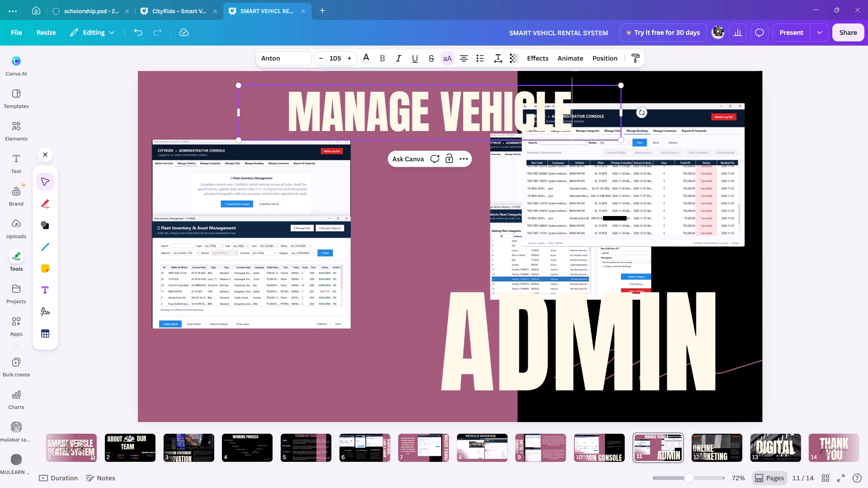
{"action": "left_click", "coordinate": [433, 112]}
{"action": "key", "text": "Return"}
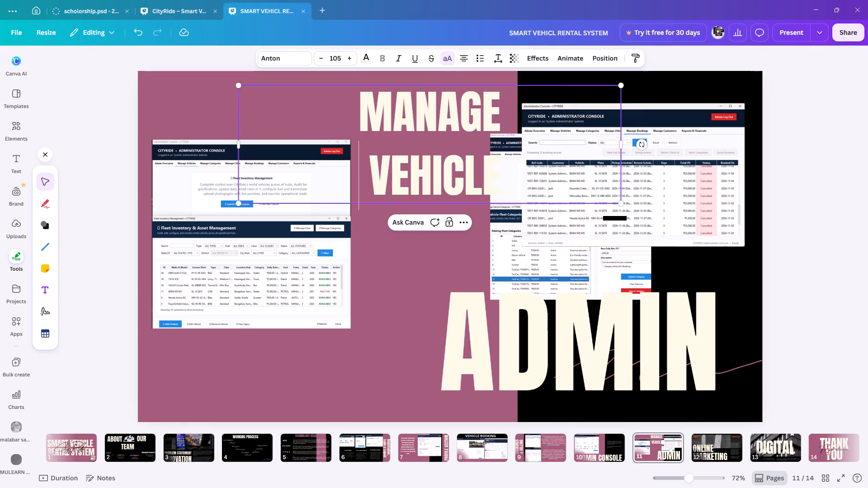
Turn off the uppercase formatting on both lines of the Manage vehicle heading.
{"action": "left_click", "coordinate": [443, 56]}
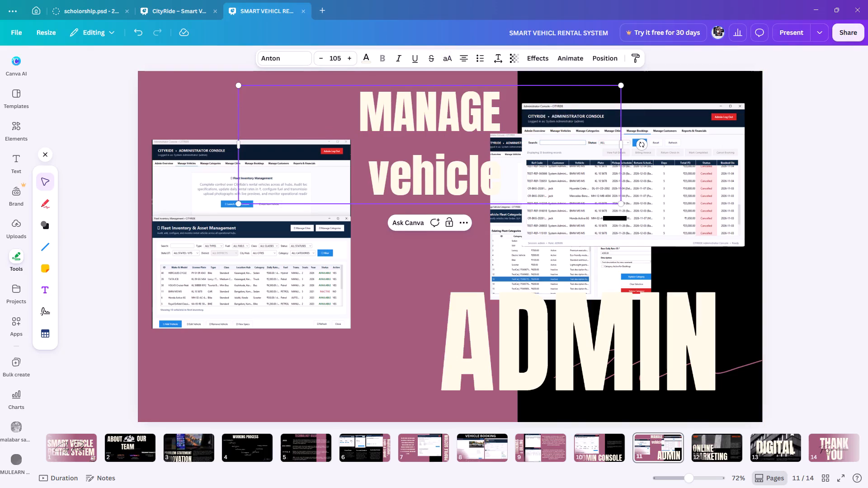
{"action": "left_click", "coordinate": [413, 114]}
{"action": "left_click", "coordinate": [448, 57]}
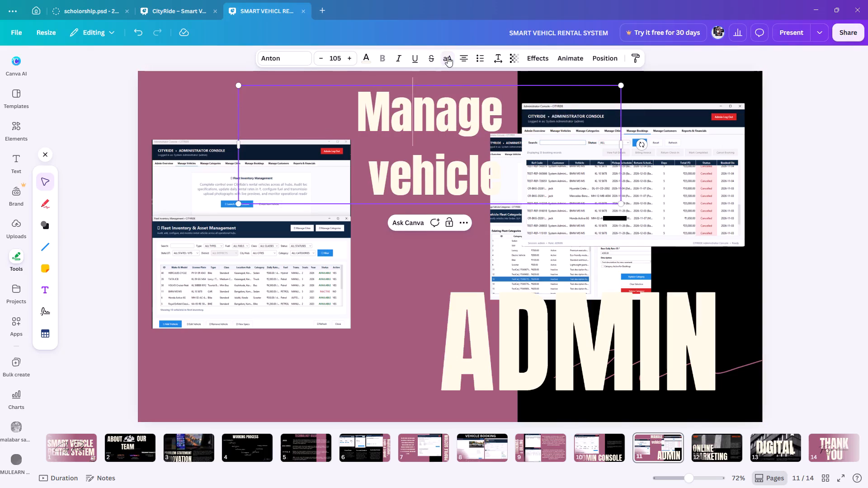
{"action": "left_click", "coordinate": [363, 247]}
Reduce the Manage vehicle heading's font size to 82.4 and narrow its text box to about the width of the words.
{"action": "left_click", "coordinate": [475, 149]}
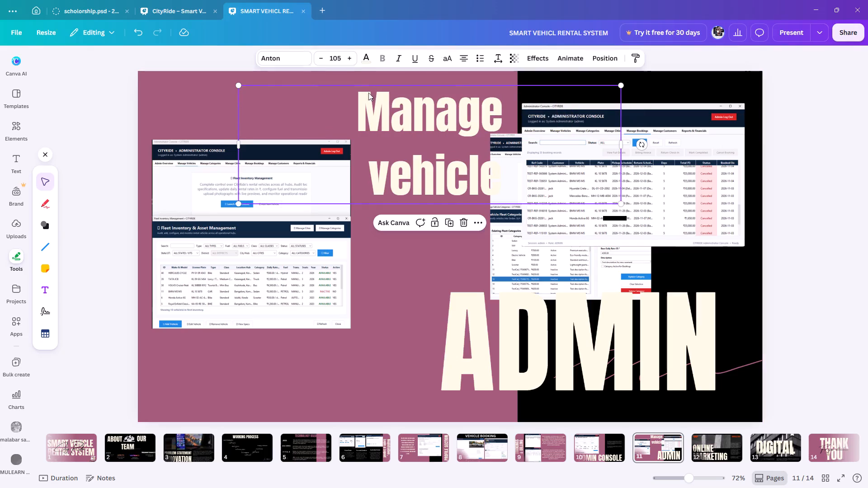
{"action": "left_click", "coordinate": [321, 61]}
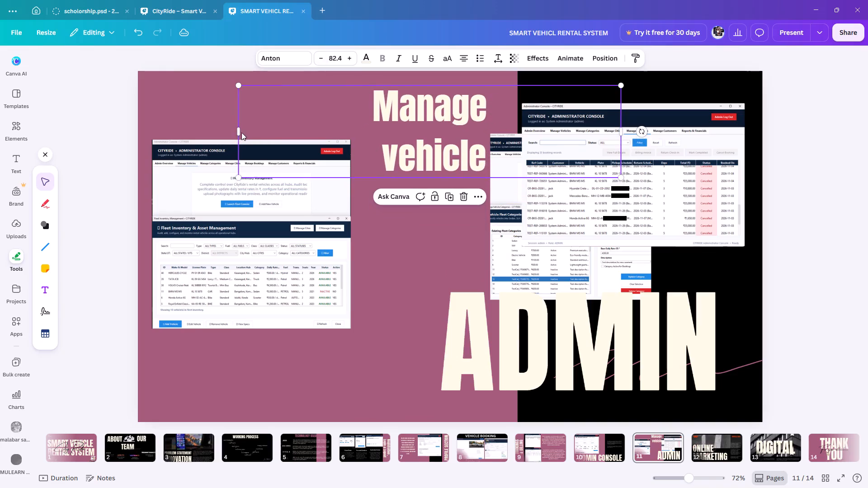
{"action": "left_click_drag", "start_coordinate": [236, 131], "coordinate": [443, 149]}
Place the heading in the upper-left corner of the pink area, shifting the fleet management screenshot down beneath it.
{"action": "left_click_drag", "start_coordinate": [506, 130], "coordinate": [303, 123]}
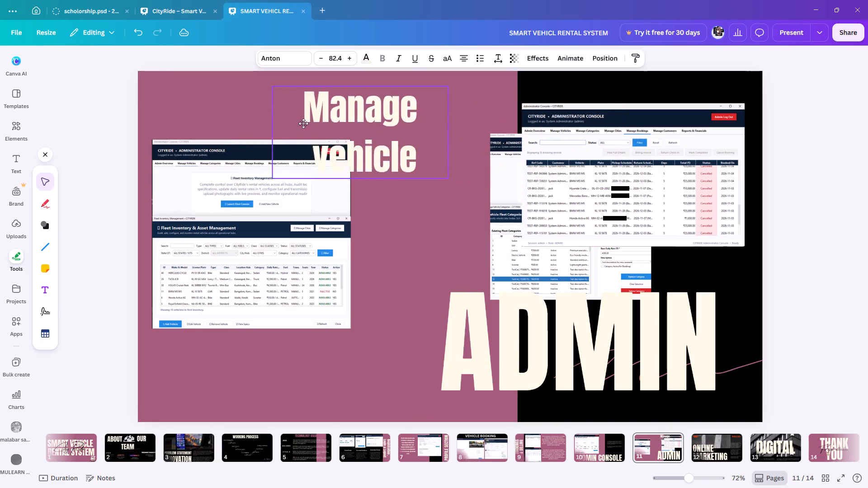
{"action": "left_click_drag", "start_coordinate": [303, 123], "coordinate": [241, 110]}
{"action": "left_click_drag", "start_coordinate": [216, 212], "coordinate": [212, 264]}
{"action": "left_click_drag", "start_coordinate": [267, 121], "coordinate": [239, 142]}
Delete the large word ADMIN from slide 11.
{"action": "left_click", "coordinate": [571, 353]}
{"action": "key", "text": "Delete"}
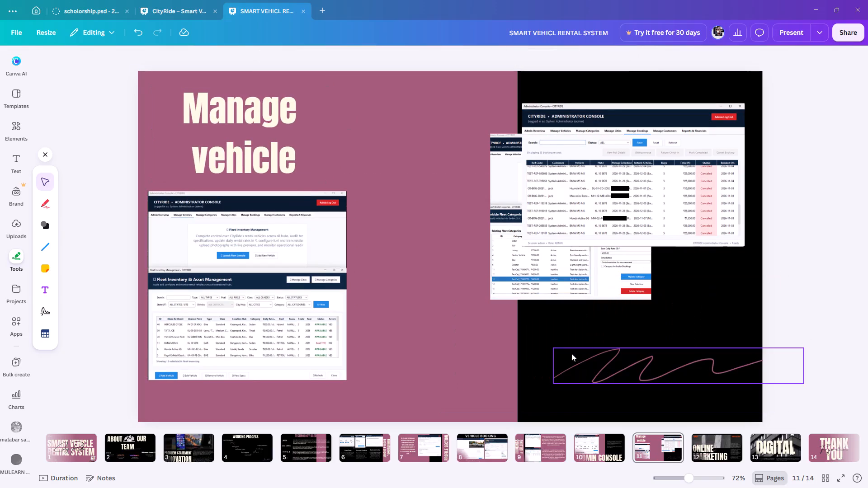
Replace the heading's line break with a space and widen its text box so Manage vehicle fits on one line.
{"action": "double_click", "coordinate": [263, 162]}
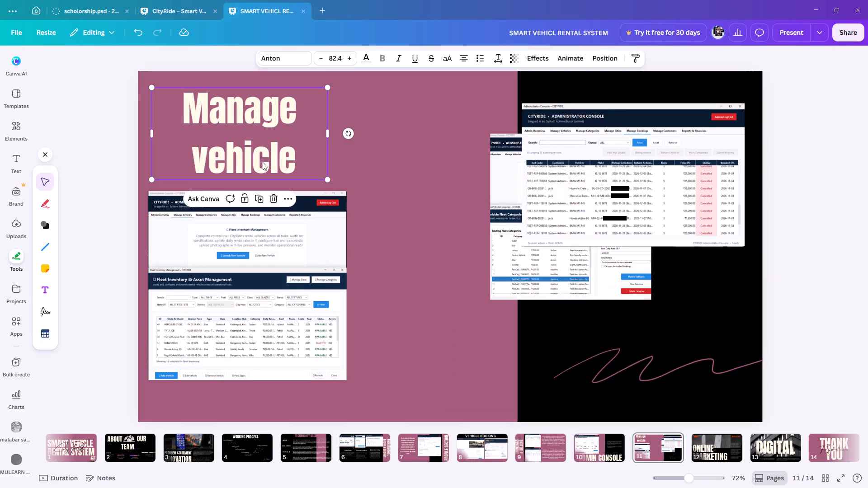
{"action": "left_click", "coordinate": [153, 168]}
{"action": "key", "text": "BackSpace"}
{"action": "key", "text": "BackSpace"}
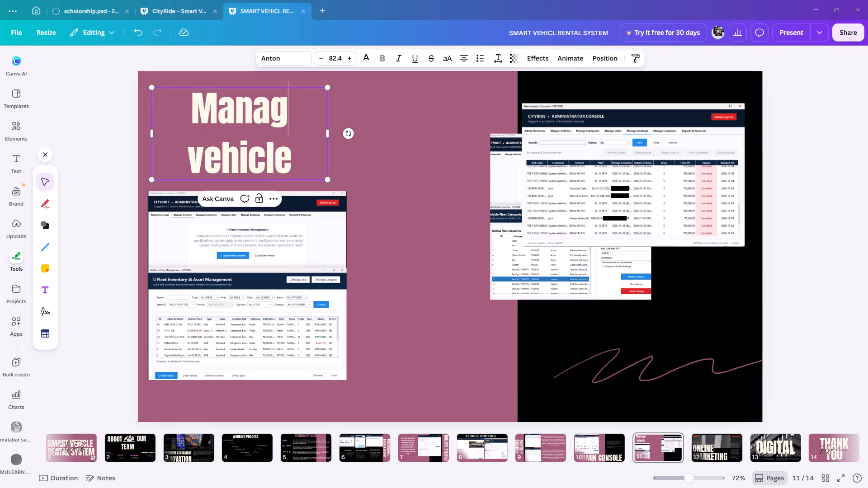
{"action": "key", "text": "e"}
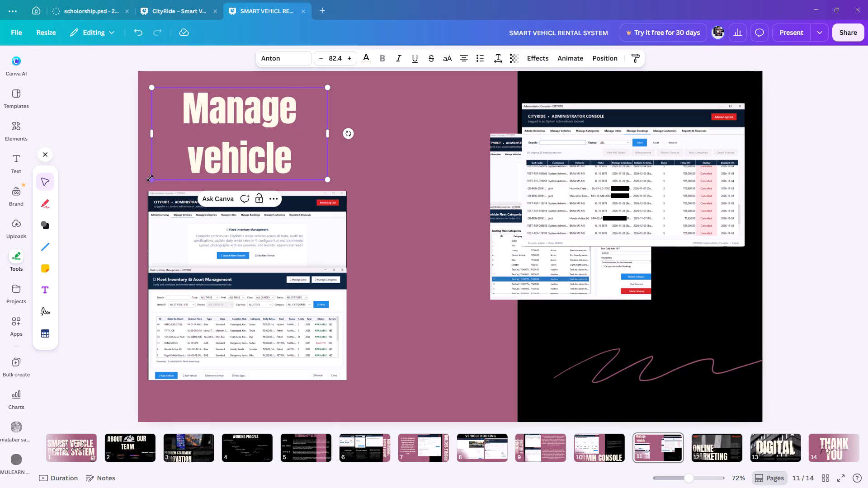
{"action": "left_click", "coordinate": [186, 162]}
{"action": "key", "text": "BackSpace"}
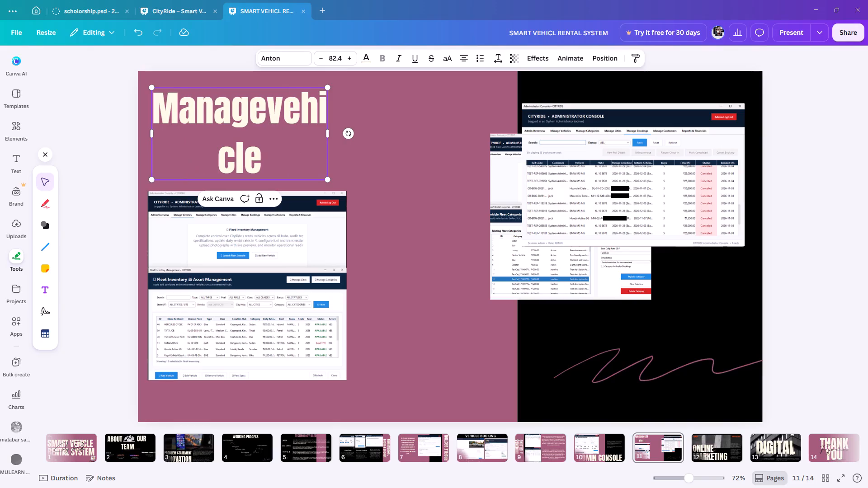
{"action": "key", "text": "space"}
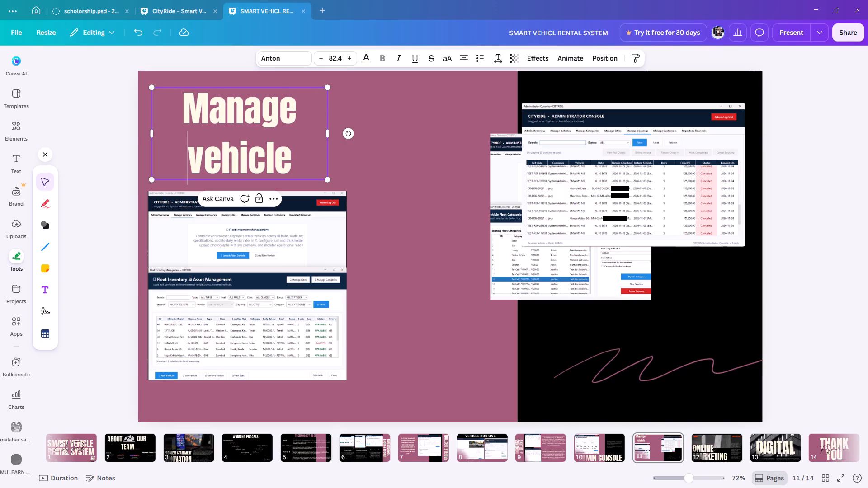
{"action": "left_click_drag", "start_coordinate": [330, 134], "coordinate": [390, 137]}
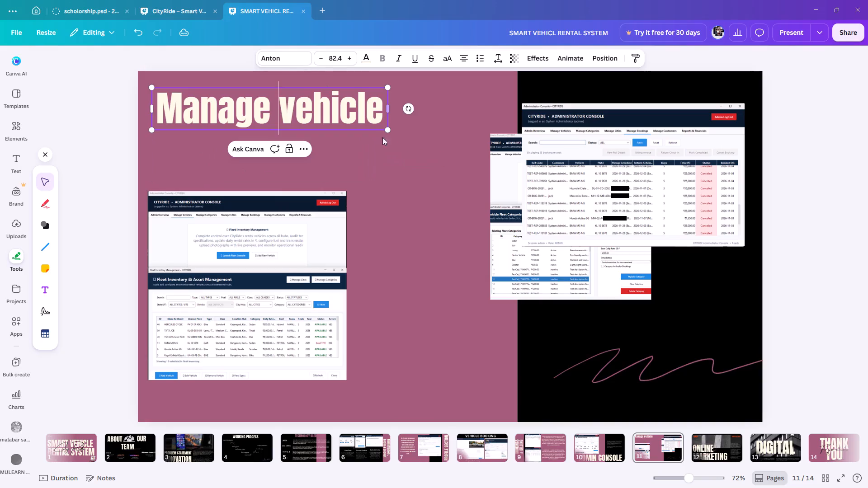
Move the fleet management screenshot up to just below the Manage vehicle heading.
{"action": "left_click_drag", "start_coordinate": [254, 261], "coordinate": [263, 210]}
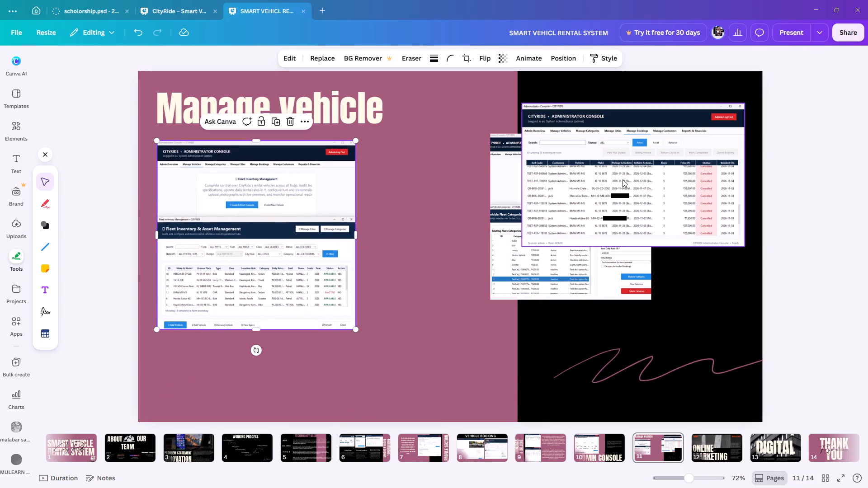
Move the bookings screenshot down, aligning its left edge roughly with the vehicle categories screenshot and overlapping that screenshot's lower part.
{"action": "left_click_drag", "start_coordinate": [623, 179], "coordinate": [621, 186]}
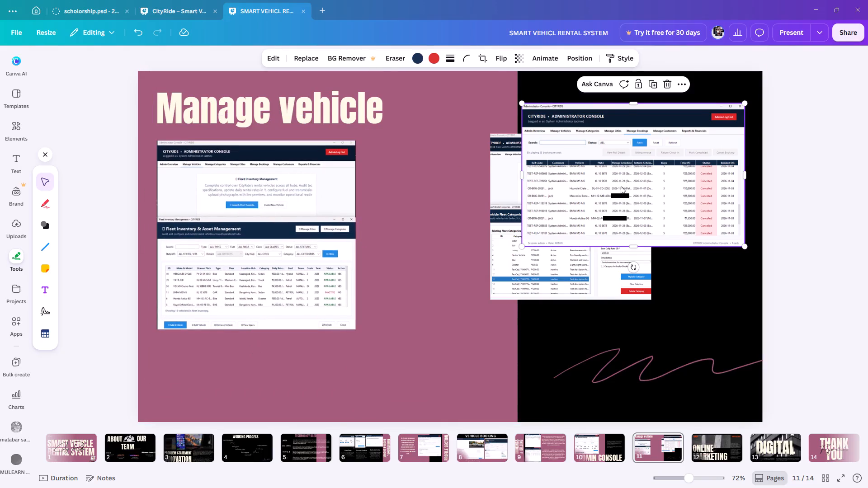
{"action": "left_click_drag", "start_coordinate": [621, 186], "coordinate": [593, 318]}
Select the vehicle categories screenshot behind the bookings screenshot.
{"action": "left_click", "coordinate": [546, 186]}
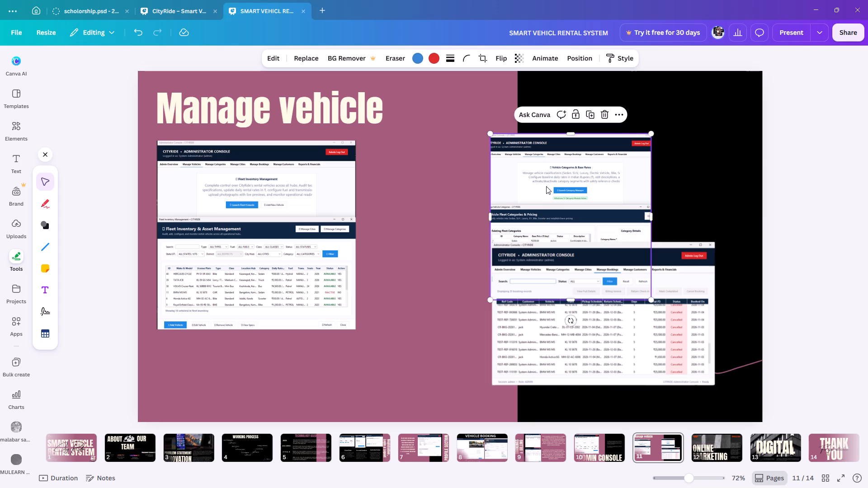
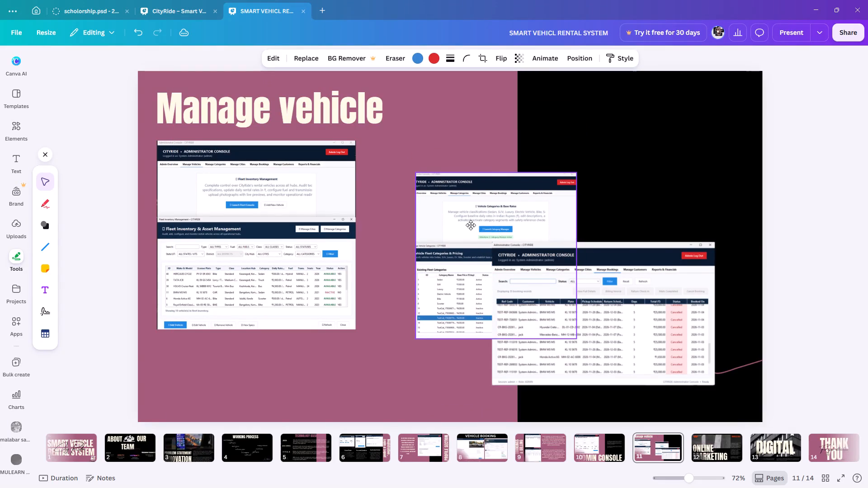
Duplicate the Manage vehicle heading, change the copy's text to Manage categories, and widen its text box to fit on one line.
{"action": "left_click", "coordinate": [313, 104]}
{"action": "key", "text": "ctrl+c"}
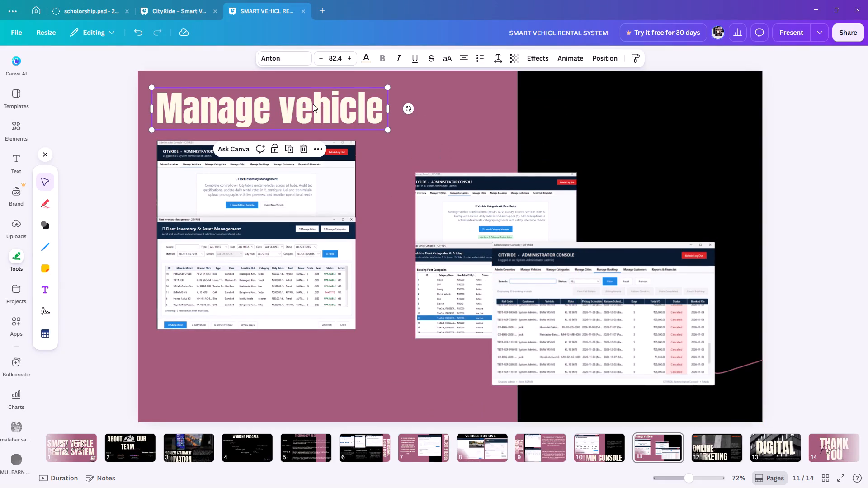
{"action": "key", "text": "ctrl+v"}
{"action": "left_click_drag", "start_coordinate": [319, 116], "coordinate": [519, 128]}
{"action": "double_click", "coordinate": [519, 128]}
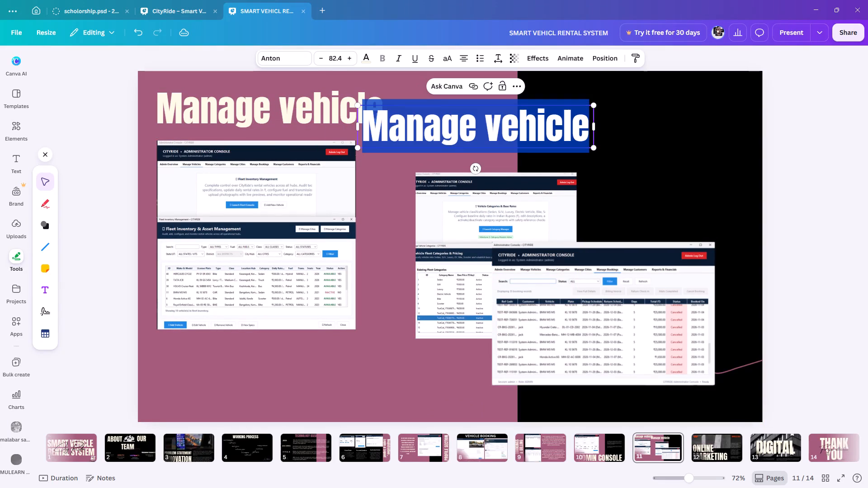
{"action": "left_click", "coordinate": [519, 128]}
{"action": "left_click", "coordinate": [485, 131]}
{"action": "left_click_drag", "start_coordinate": [492, 129], "coordinate": [595, 143]}
{"action": "type", "text": "categories"}
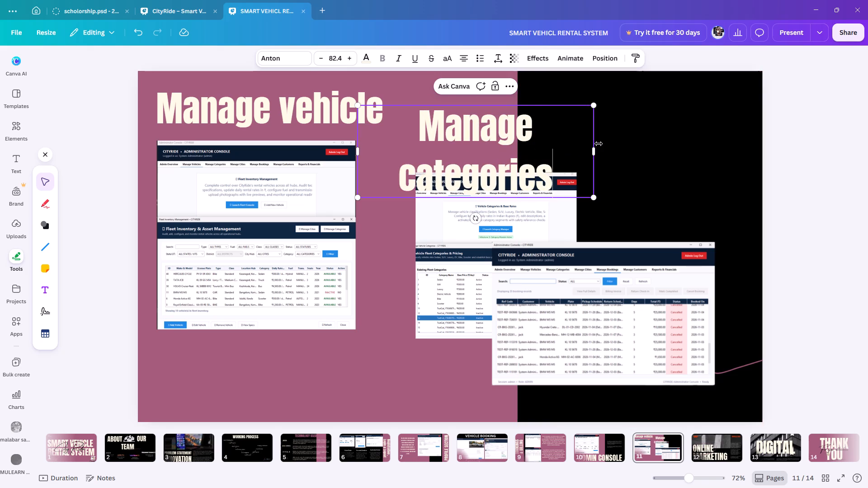
{"action": "left_click_drag", "start_coordinate": [595, 145], "coordinate": [648, 145]}
{"action": "left_click", "coordinate": [642, 188]}
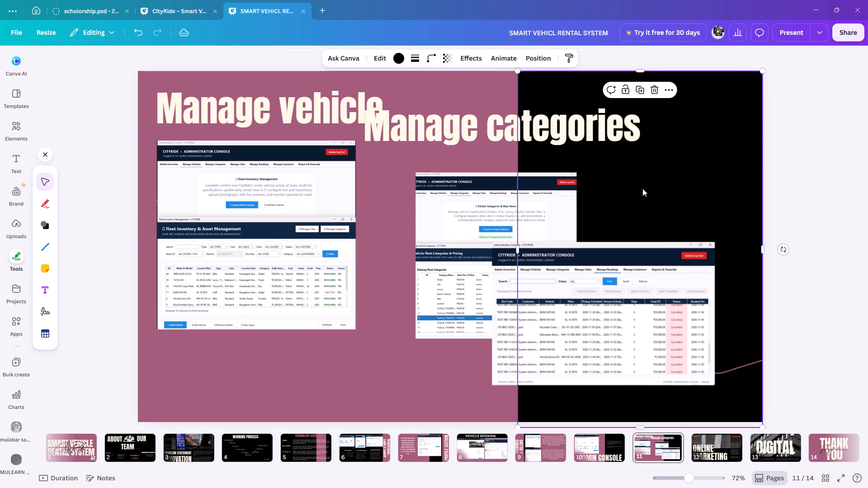
Move the Manage categories heading beside the Manage vehicle heading, level with it.
{"action": "left_click", "coordinate": [539, 126]}
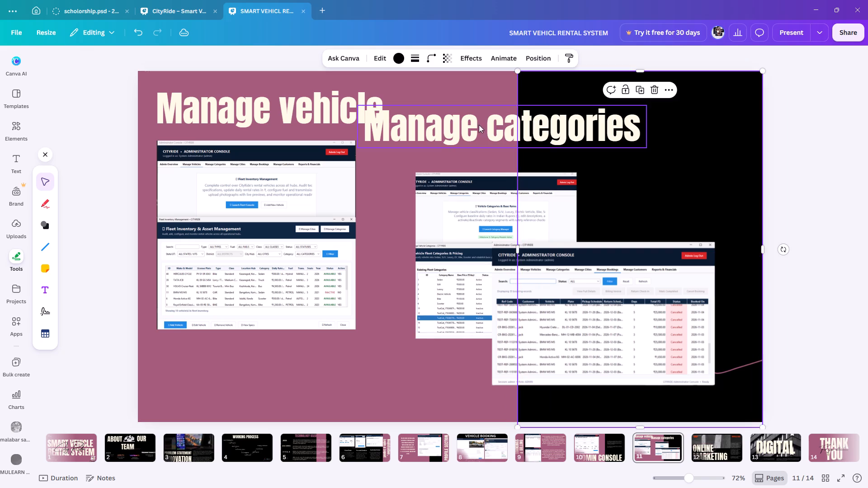
{"action": "left_click_drag", "start_coordinate": [463, 125], "coordinate": [522, 107]}
Move the vehicle categories screenshot below the Manage categories heading and enlarge it to roughly the heading's width.
{"action": "left_click_drag", "start_coordinate": [459, 191], "coordinate": [510, 180]}
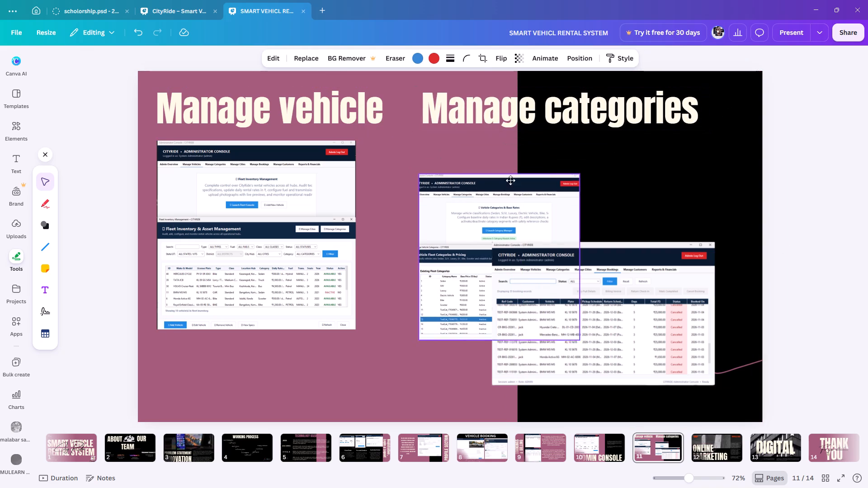
{"action": "left_click_drag", "start_coordinate": [510, 180], "coordinate": [515, 170]}
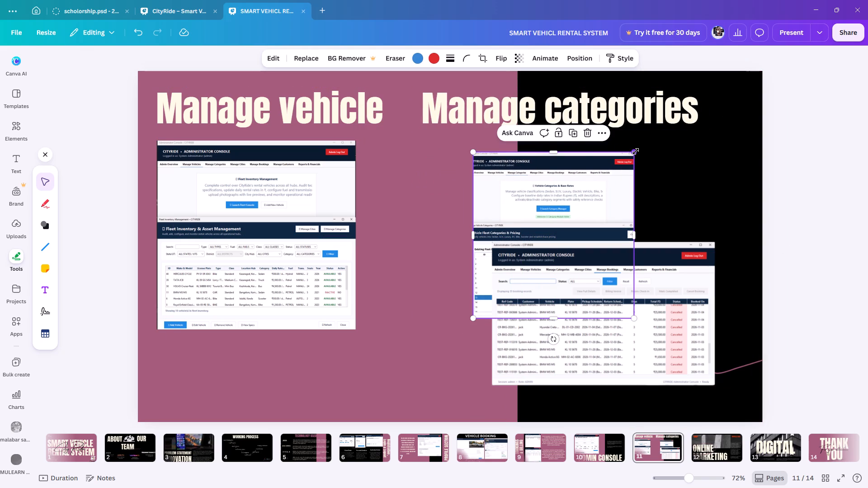
{"action": "left_click_drag", "start_coordinate": [636, 151], "coordinate": [680, 115]}
{"action": "left_click_drag", "start_coordinate": [617, 185], "coordinate": [609, 209]}
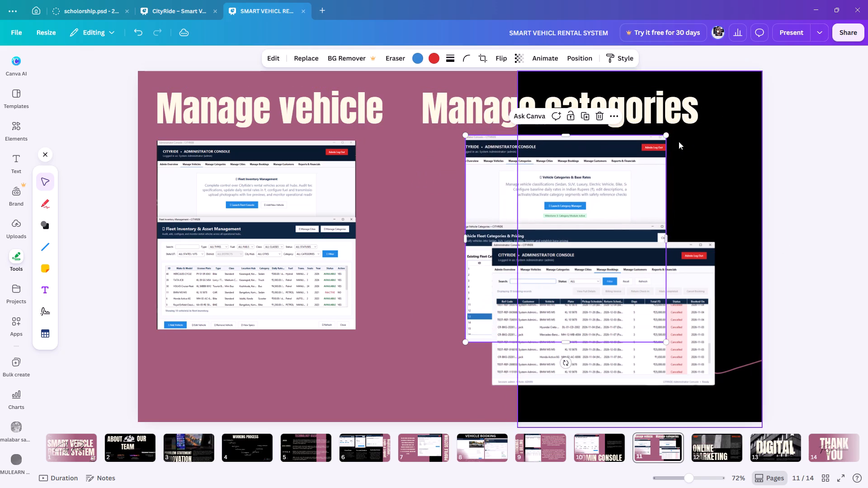
{"action": "left_click_drag", "start_coordinate": [667, 136], "coordinate": [683, 122]}
{"action": "left_click_drag", "start_coordinate": [630, 173], "coordinate": [621, 191]}
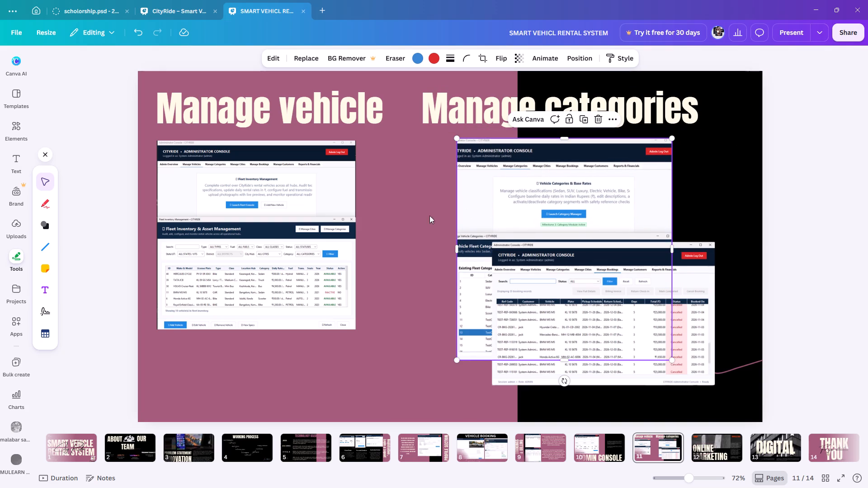
Enlarge the fleet management screenshot slightly and reposition it just below the Manage vehicle heading.
{"action": "left_click", "coordinate": [264, 228]}
{"action": "left_click_drag", "start_coordinate": [356, 142], "coordinate": [394, 142]}
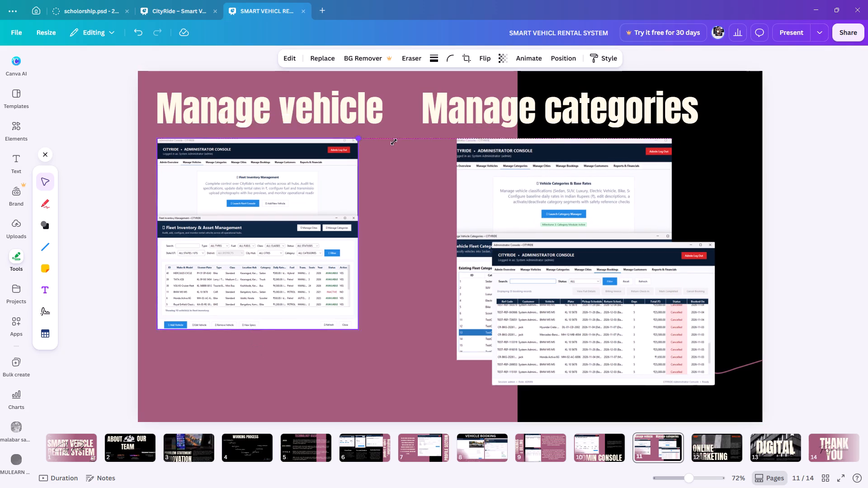
{"action": "left_click_drag", "start_coordinate": [394, 142], "coordinate": [396, 142]}
{"action": "left_click_drag", "start_coordinate": [351, 230], "coordinate": [347, 257]}
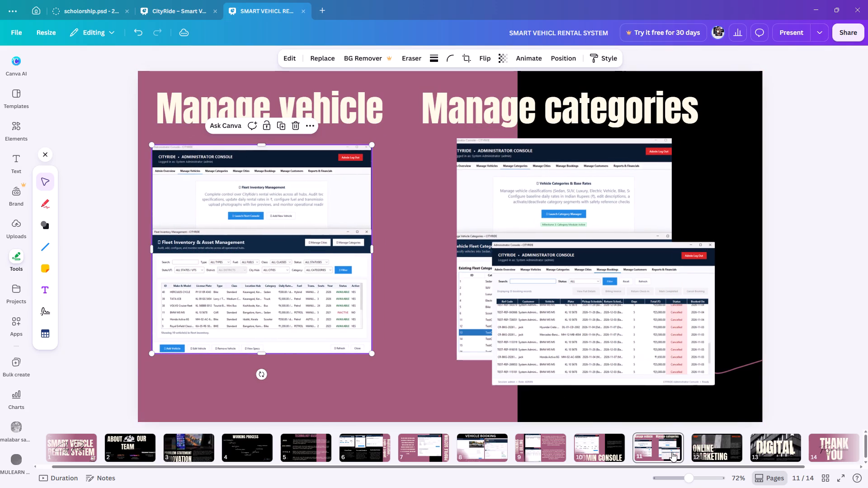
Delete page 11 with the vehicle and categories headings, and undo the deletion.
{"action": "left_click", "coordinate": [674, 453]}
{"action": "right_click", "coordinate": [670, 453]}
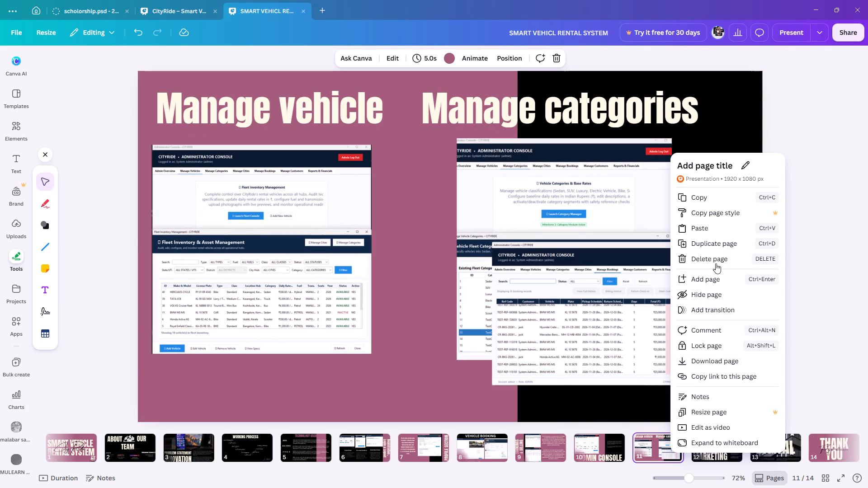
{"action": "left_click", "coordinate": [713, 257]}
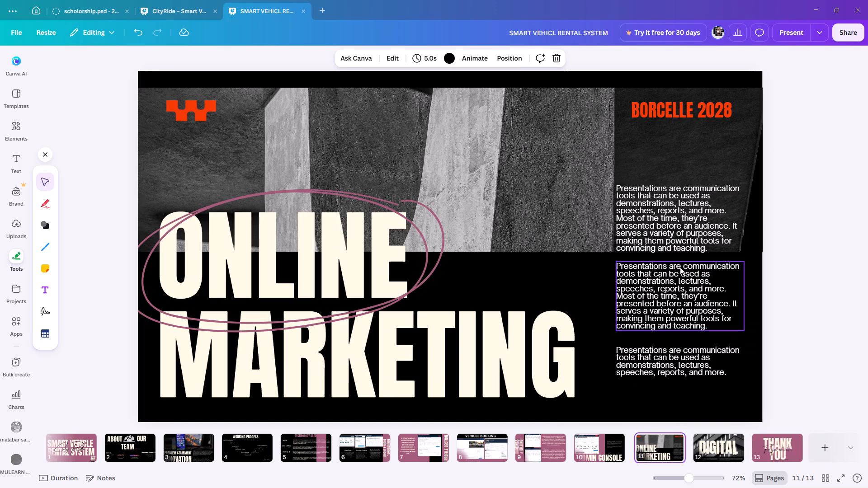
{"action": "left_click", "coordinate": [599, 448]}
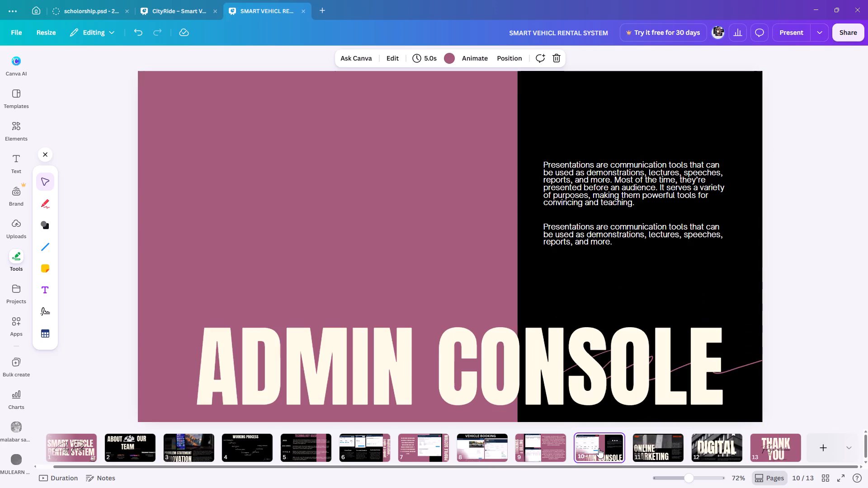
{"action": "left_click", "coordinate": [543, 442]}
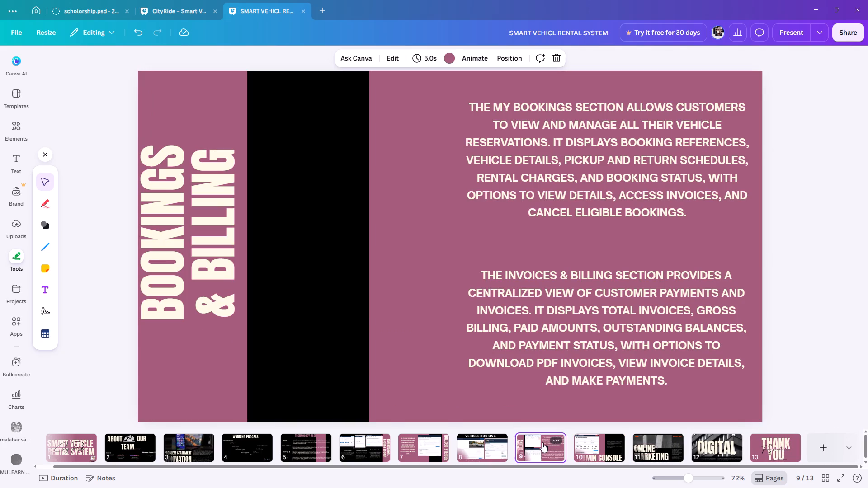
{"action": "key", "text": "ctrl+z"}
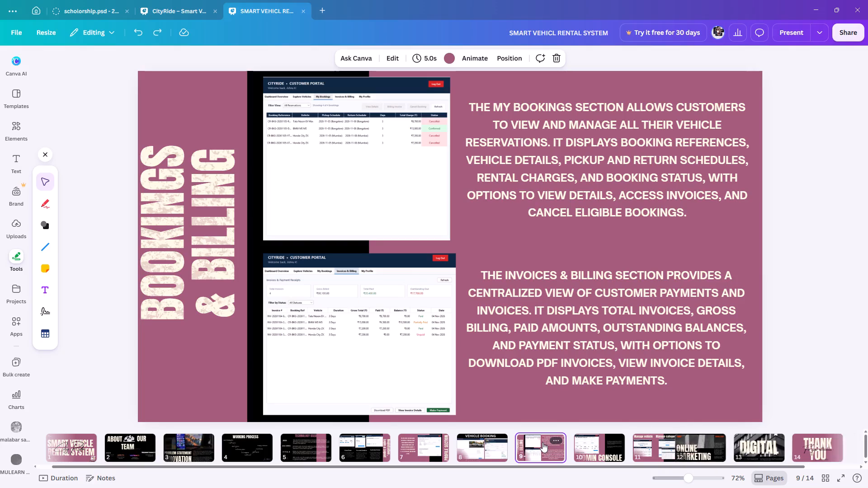
Duplicate page 11, which holds the Manage vehicle and Manage categories headings.
{"action": "left_click", "coordinate": [666, 446]}
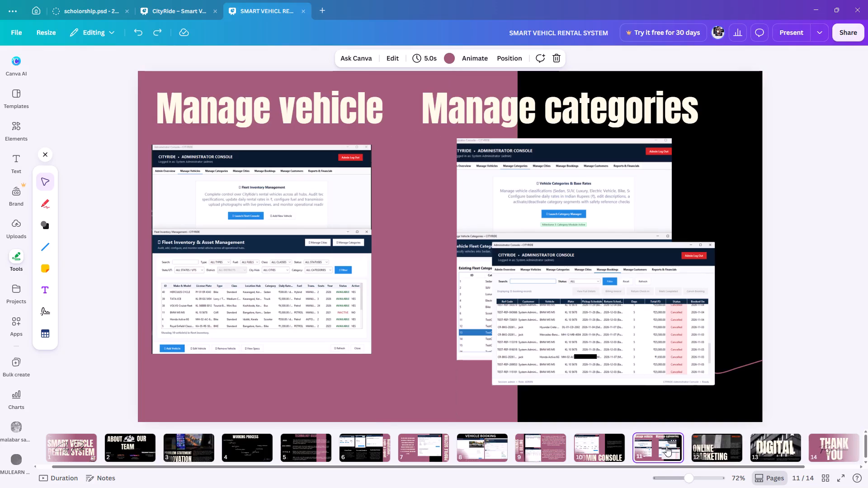
{"action": "right_click", "coordinate": [648, 444]}
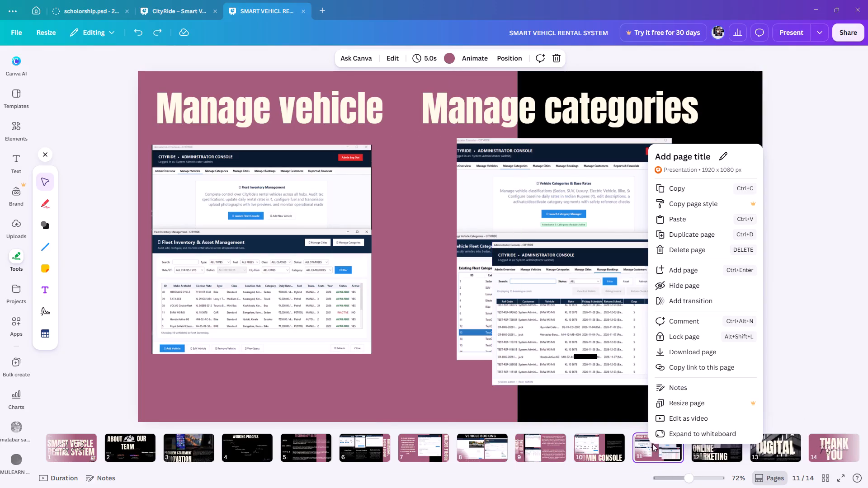
{"action": "left_click", "coordinate": [699, 231]}
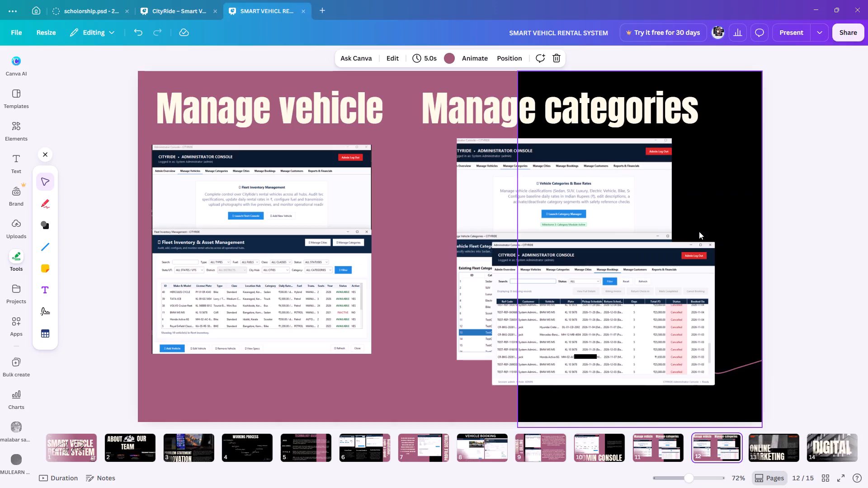
Delete the vehicle categories and fleet management screenshots from the duplicated page 12.
{"action": "left_click", "coordinate": [723, 446]}
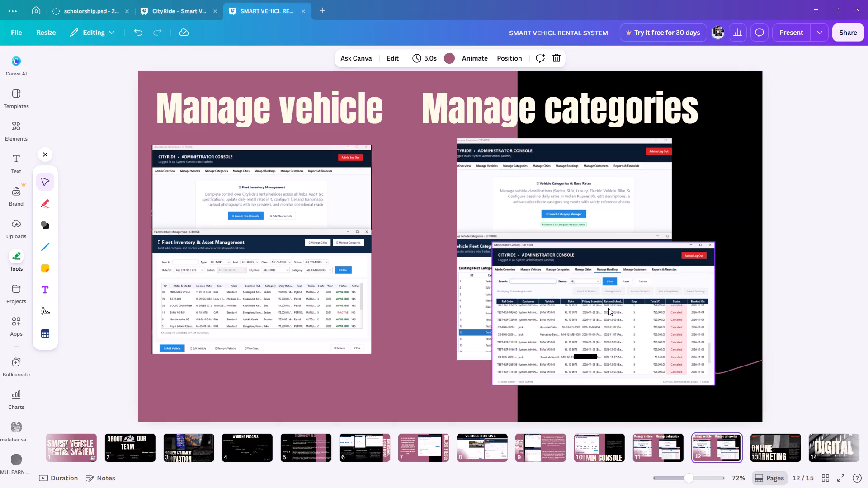
{"action": "left_click", "coordinate": [539, 218]}
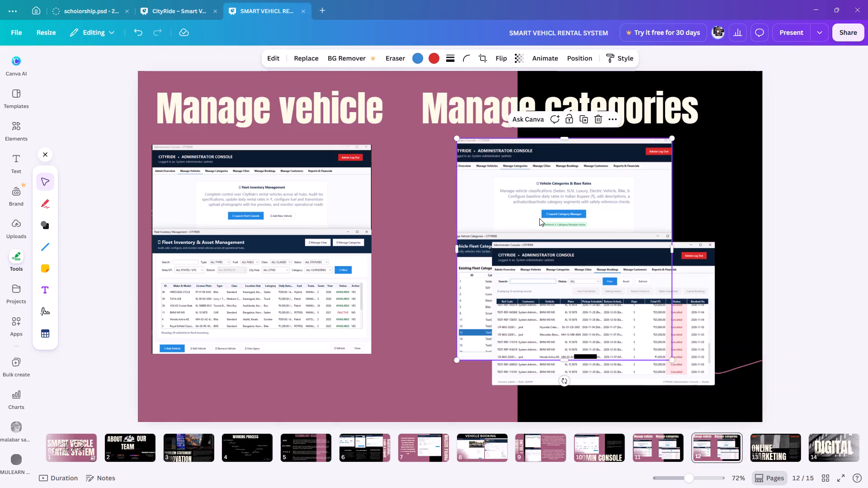
{"action": "key", "text": "Delete"}
{"action": "left_click", "coordinate": [326, 235]}
{"action": "key", "text": "Delete"}
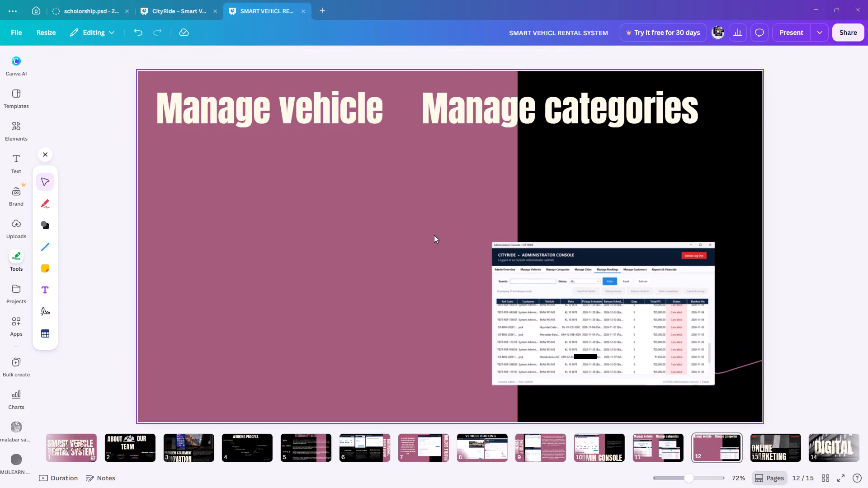
Move the bookings screenshot on page 12 onto the pink area below the Manage vehicle heading.
{"action": "left_click_drag", "start_coordinate": [576, 289], "coordinate": [336, 258]}
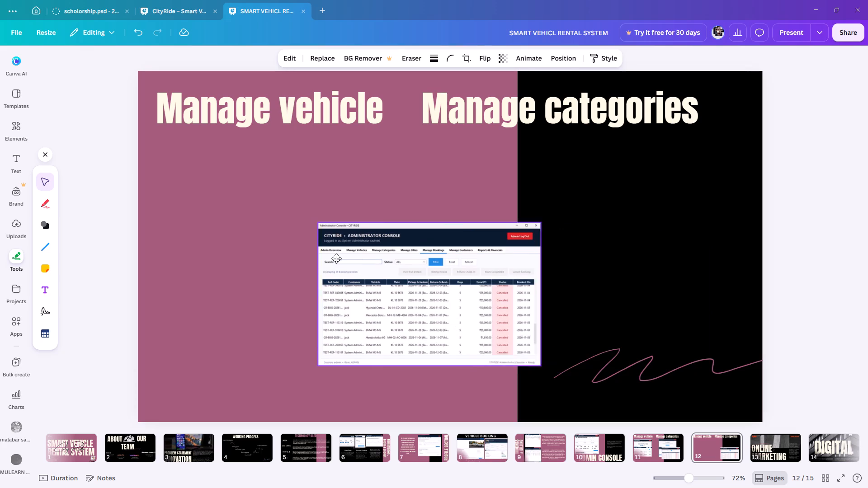
{"action": "left_click_drag", "start_coordinate": [336, 258], "coordinate": [260, 258]}
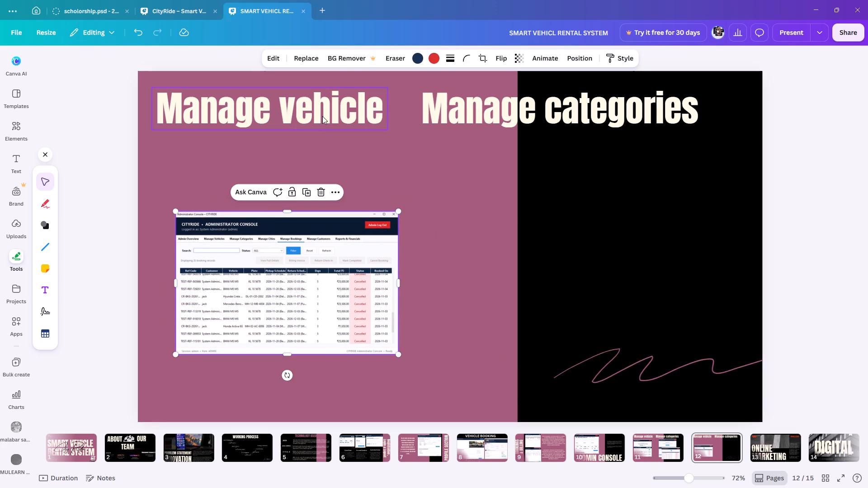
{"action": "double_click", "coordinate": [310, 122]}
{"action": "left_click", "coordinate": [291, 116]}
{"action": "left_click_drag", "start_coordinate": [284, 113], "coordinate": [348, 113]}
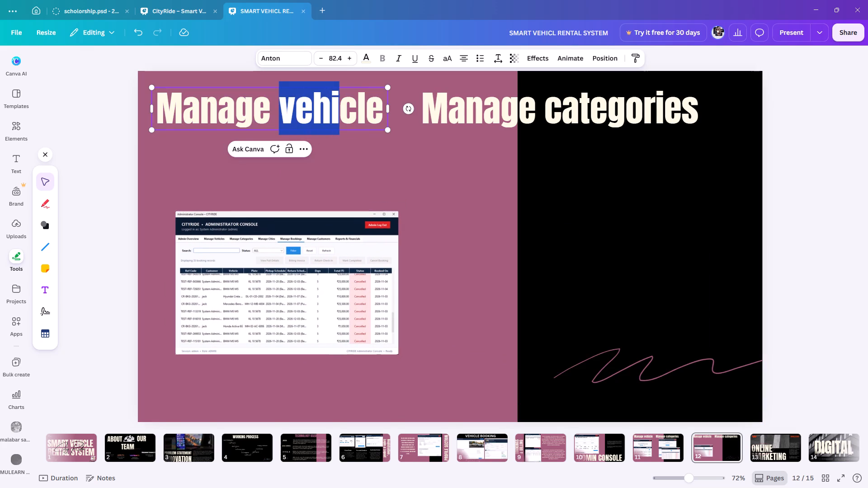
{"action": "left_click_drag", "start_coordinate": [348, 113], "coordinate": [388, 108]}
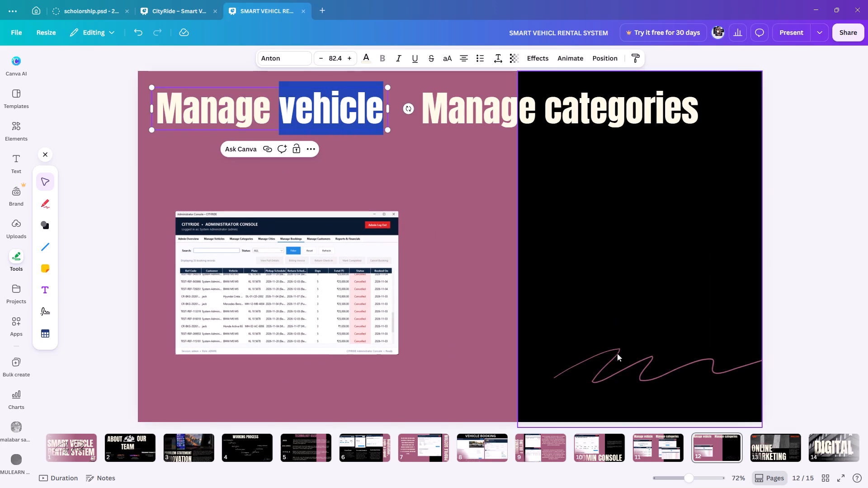
Delete the bookings screenshot that overlaps the vehicle categories screenshot on page 11.
{"action": "left_click", "coordinate": [649, 446]}
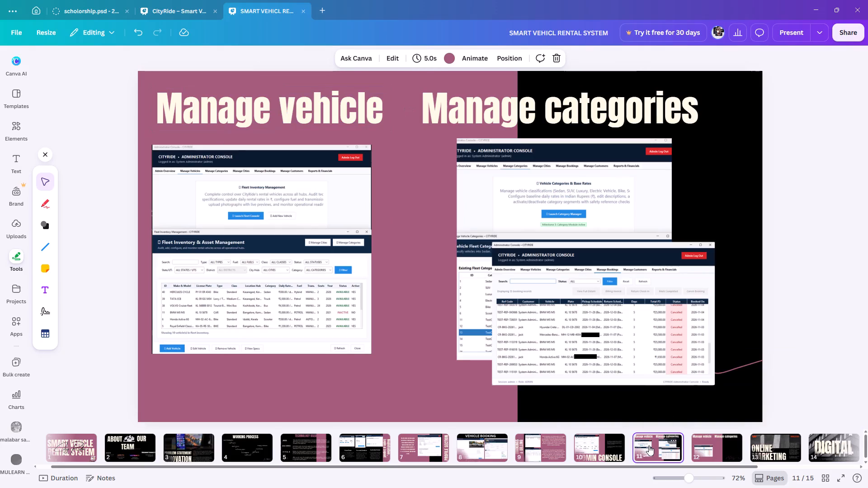
{"action": "left_click", "coordinate": [635, 332]}
{"action": "key", "text": "Delete"}
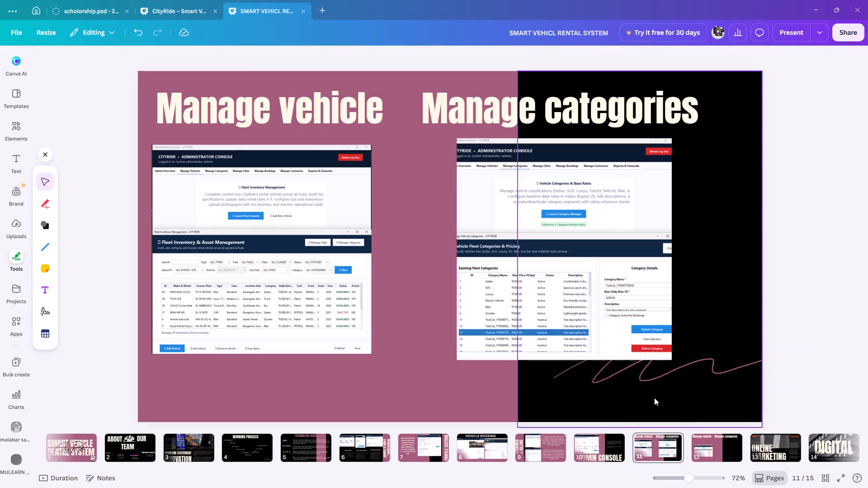
Replace the word vehicle with Bookings in the Manage vehicle heading on page 12.
{"action": "left_click", "coordinate": [705, 447]}
{"action": "double_click", "coordinate": [305, 105]}
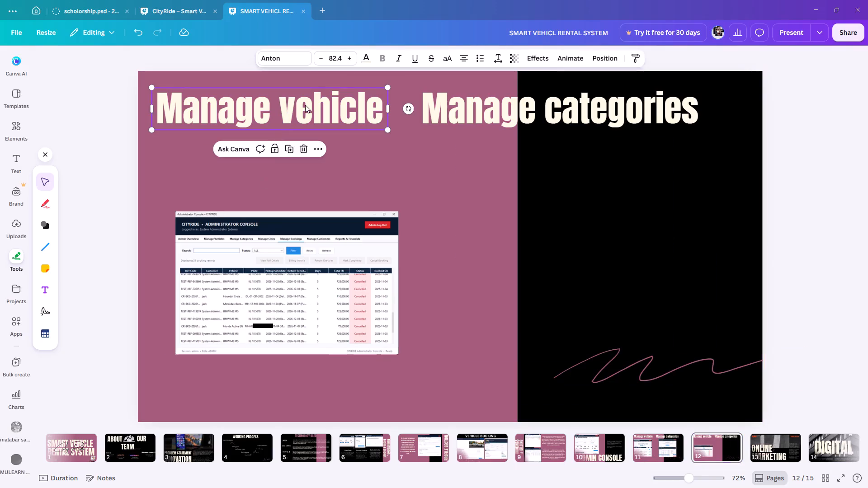
{"action": "left_click", "coordinate": [283, 116]}
{"action": "left_click_drag", "start_coordinate": [283, 116], "coordinate": [354, 119]}
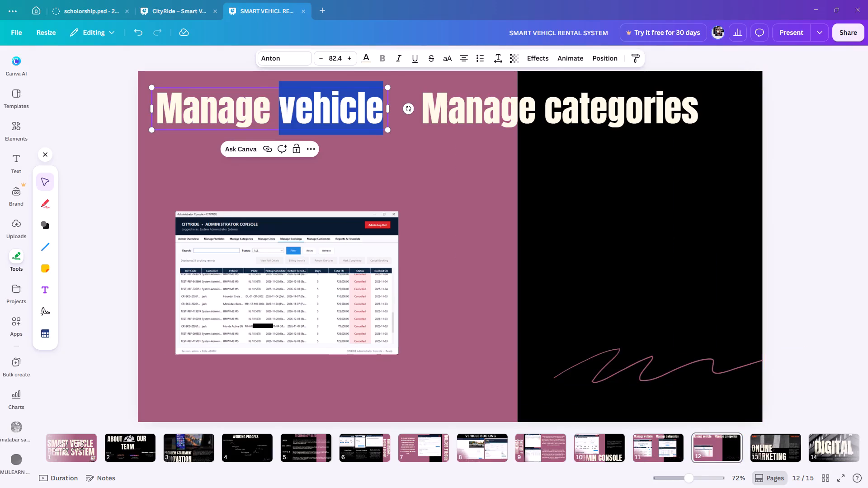
{"action": "type", "text": "Bookings"}
{"action": "left_click", "coordinate": [455, 200]}
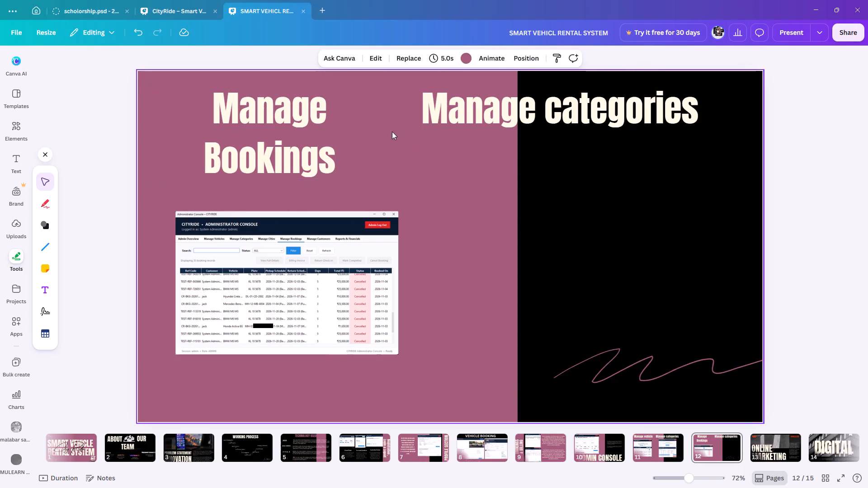
Widen the Manage Bookings text box so it fits on one line, ending just before the Manage categories heading.
{"action": "left_click", "coordinate": [337, 133]}
{"action": "left_click", "coordinate": [384, 132]}
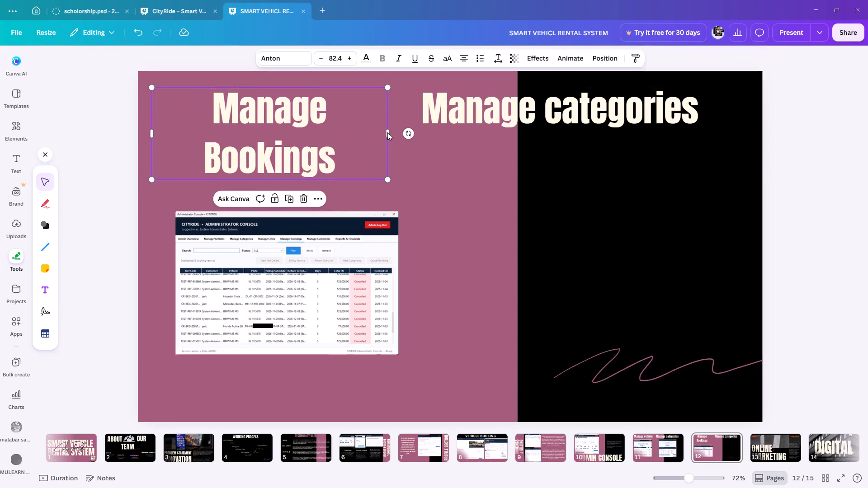
{"action": "left_click_drag", "start_coordinate": [387, 132], "coordinate": [392, 132]}
{"action": "left_click_drag", "start_coordinate": [393, 133], "coordinate": [441, 138]}
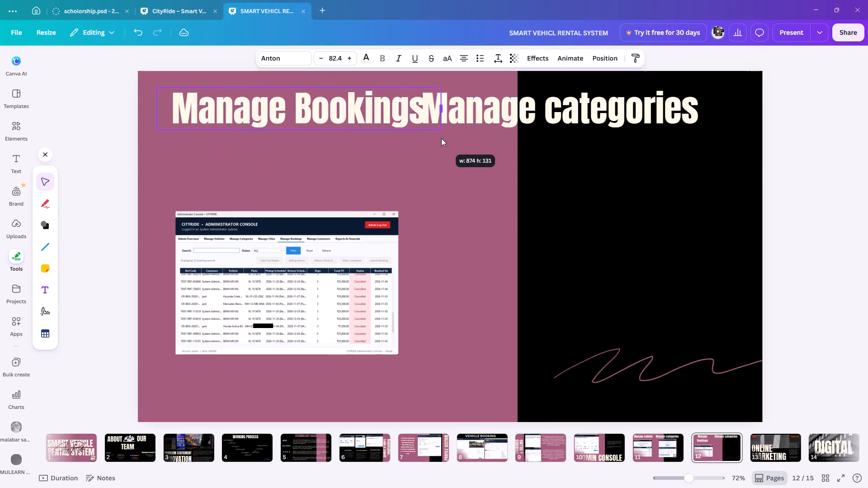
{"action": "left_click_drag", "start_coordinate": [441, 138], "coordinate": [414, 142]}
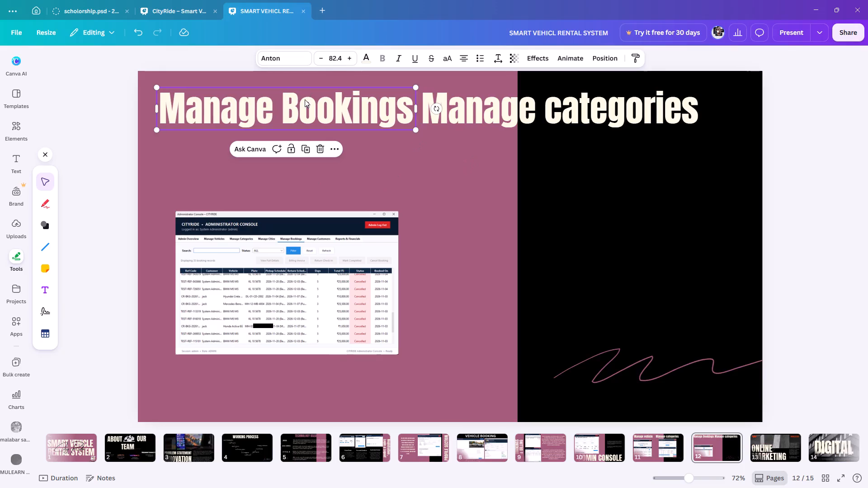
Move the bookings screenshot up below the Manage Bookings heading, aligning its left edge with the heading's text box.
{"action": "left_click_drag", "start_coordinate": [302, 282], "coordinate": [286, 229]}
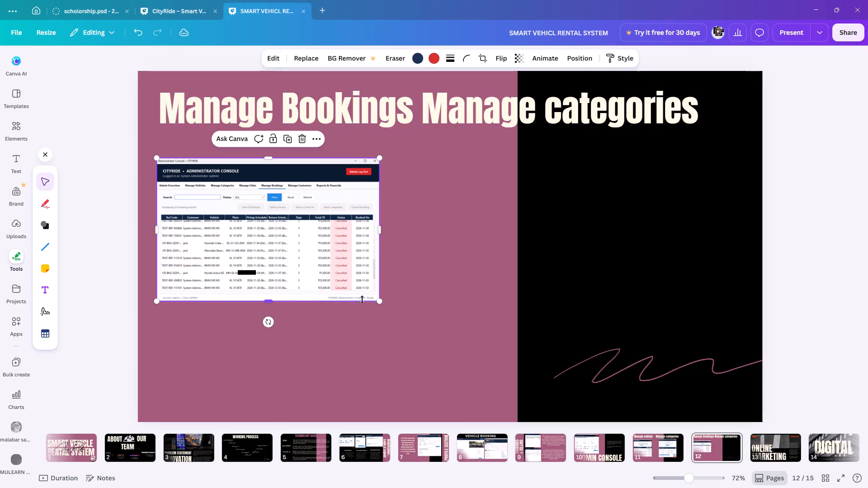
Enlarge the bookings screenshot on page 12 to about the width of the Manage Bookings heading and position it beneath the heading.
{"action": "left_click_drag", "start_coordinate": [377, 303], "coordinate": [415, 330]}
{"action": "left_click_drag", "start_coordinate": [302, 264], "coordinate": [290, 261]}
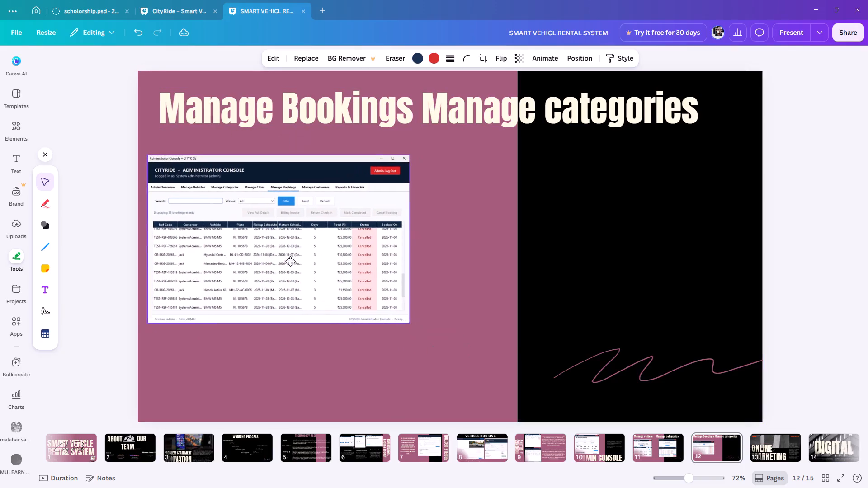
{"action": "left_click_drag", "start_coordinate": [290, 261], "coordinate": [291, 261]}
{"action": "left_click_drag", "start_coordinate": [293, 261], "coordinate": [301, 261]}
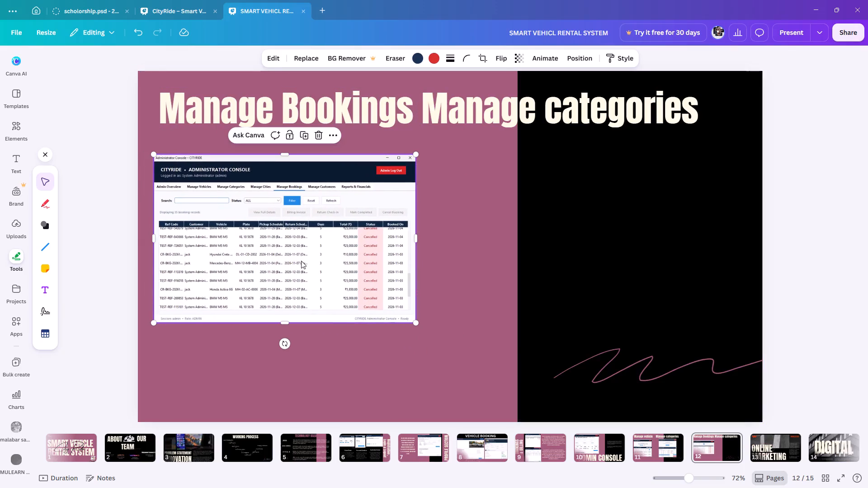
Switch to the CityRide Administrator Console, show Manage Customers, and lengthen the window until every customer row on the first page fits.
{"action": "left_click", "coordinate": [505, 475]}
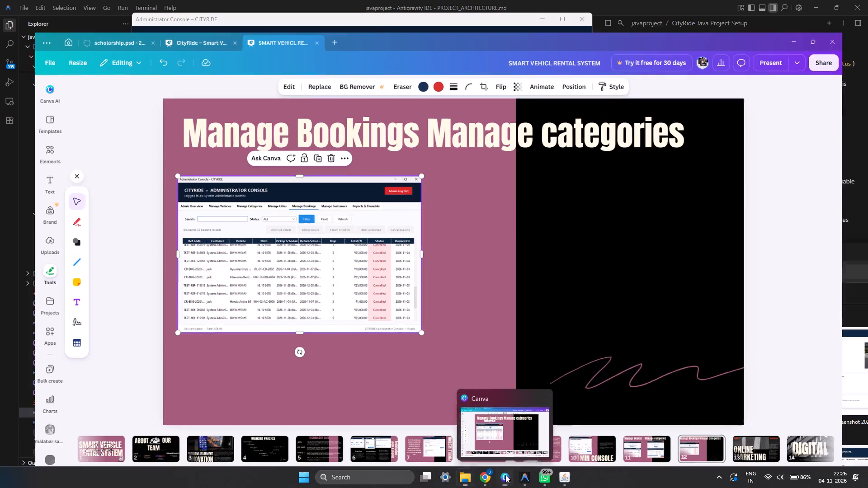
{"action": "left_click", "coordinate": [566, 483]}
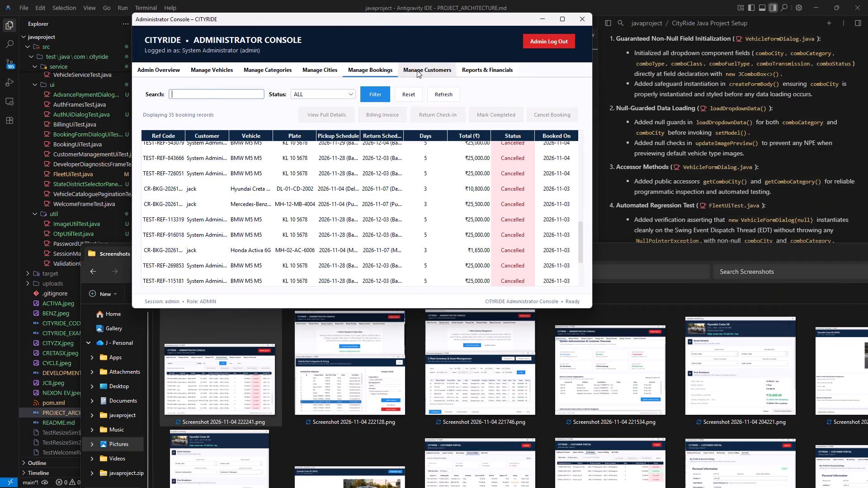
{"action": "left_click", "coordinate": [425, 73]}
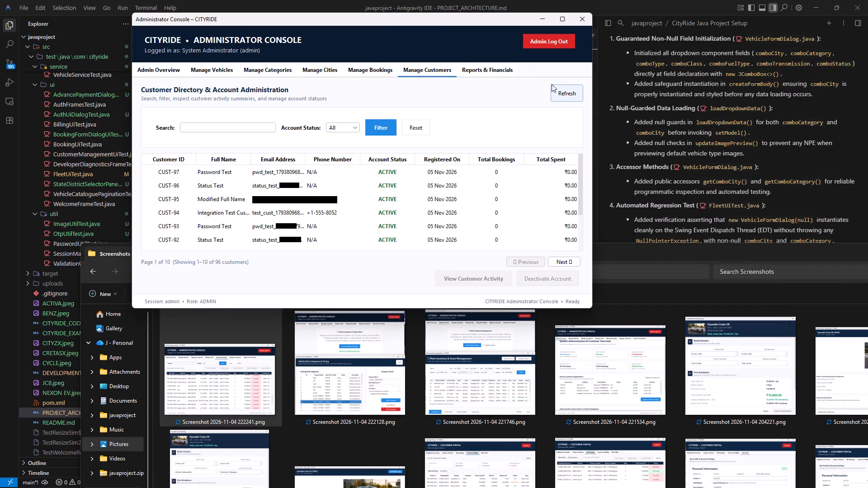
{"action": "left_click", "coordinate": [415, 126]}
{"action": "left_click_drag", "start_coordinate": [369, 308], "coordinate": [375, 344]}
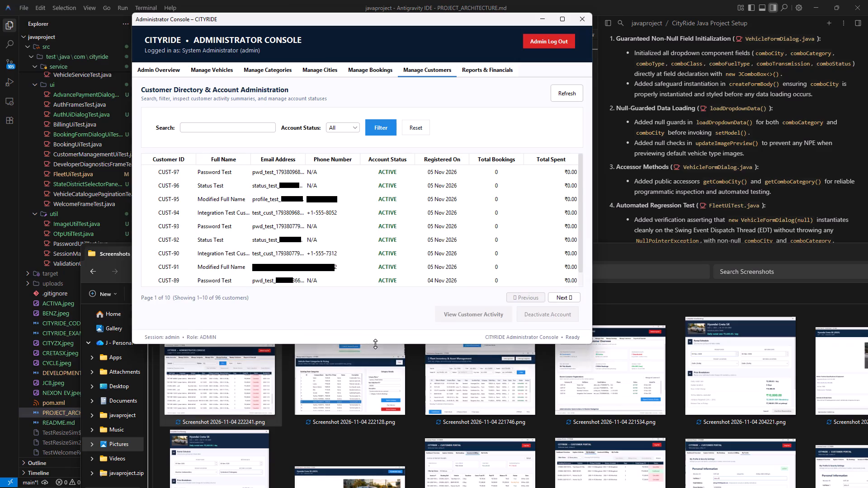
{"action": "left_click_drag", "start_coordinate": [375, 344], "coordinate": [388, 373]}
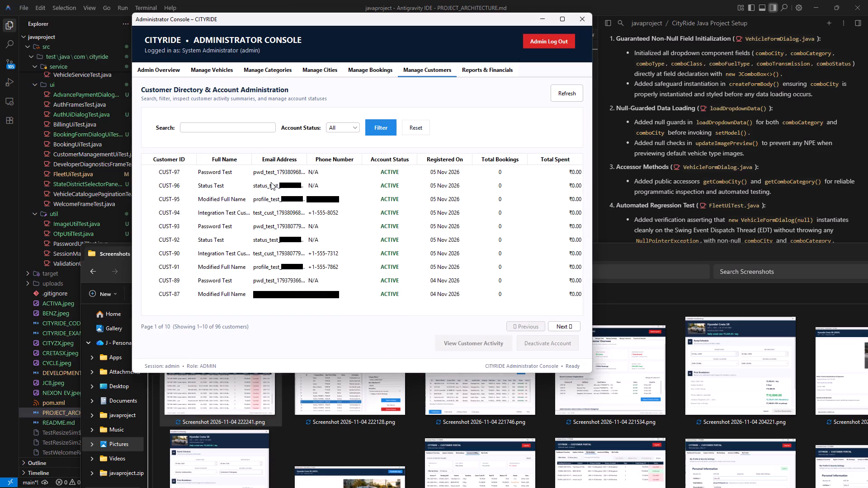
Capture a screenshot of the whole CityRide console window showing the Customer Directory.
{"action": "key", "text": "Print"}
{"action": "left_click_drag", "start_coordinate": [131, 13], "coordinate": [599, 381]}
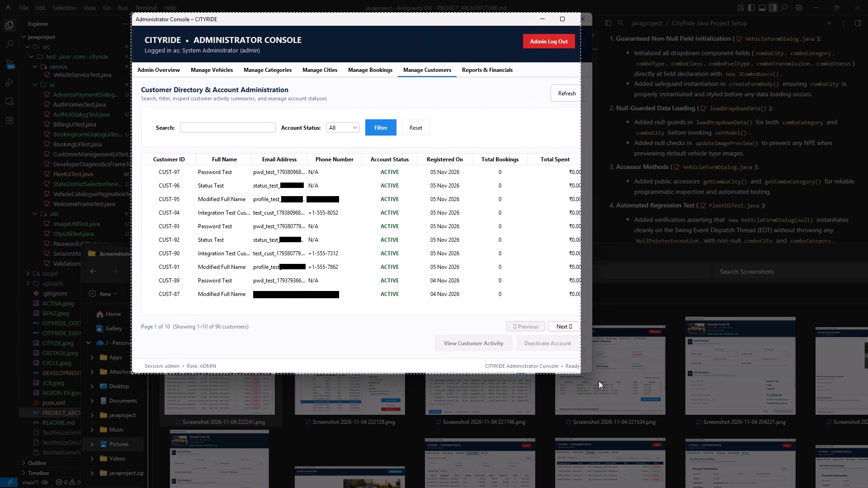
{"action": "left_click_drag", "start_coordinate": [599, 381], "coordinate": [593, 371]}
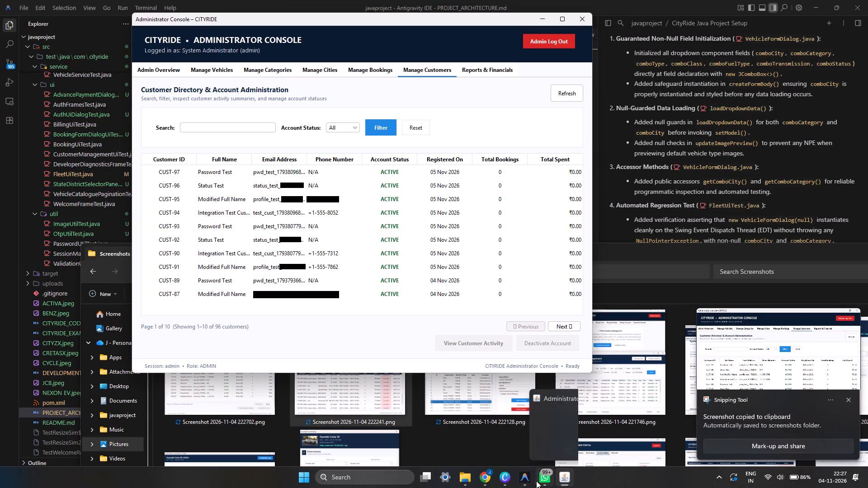
Switch to Canva, insert the new customers screenshot from the Screenshots folder on page 12, and place it in the slide's lower-right area.
{"action": "left_click", "coordinate": [502, 484]}
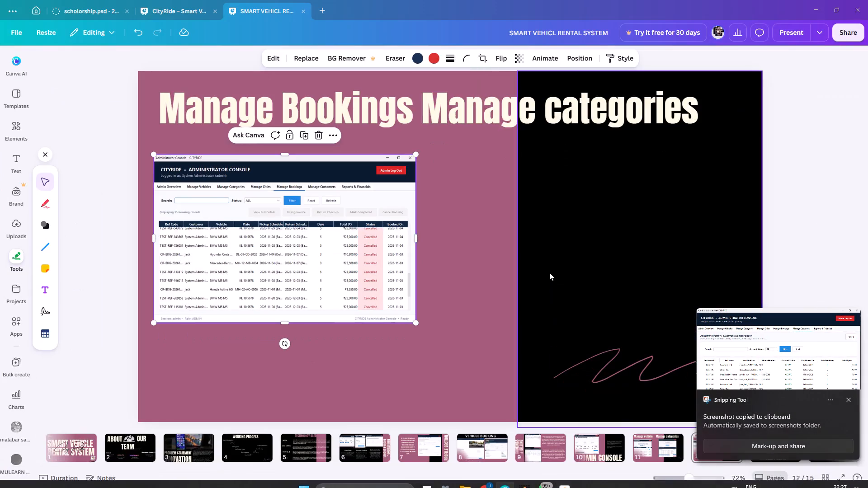
{"action": "left_click", "coordinate": [717, 375]}
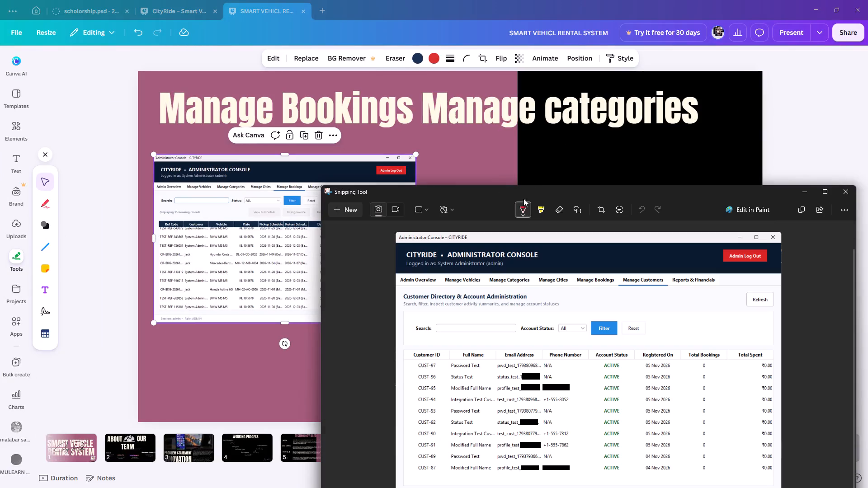
{"action": "left_click", "coordinate": [853, 193]}
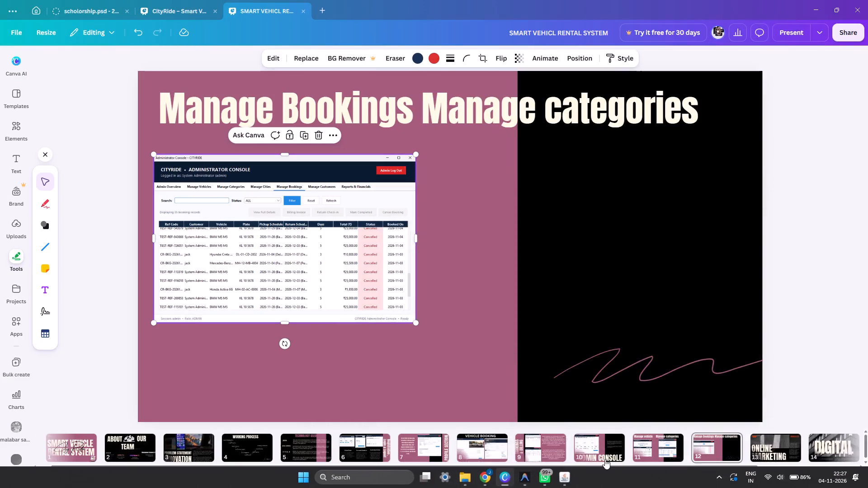
{"action": "left_click", "coordinate": [462, 479]}
{"action": "left_click_drag", "start_coordinate": [218, 394], "coordinate": [416, 263]}
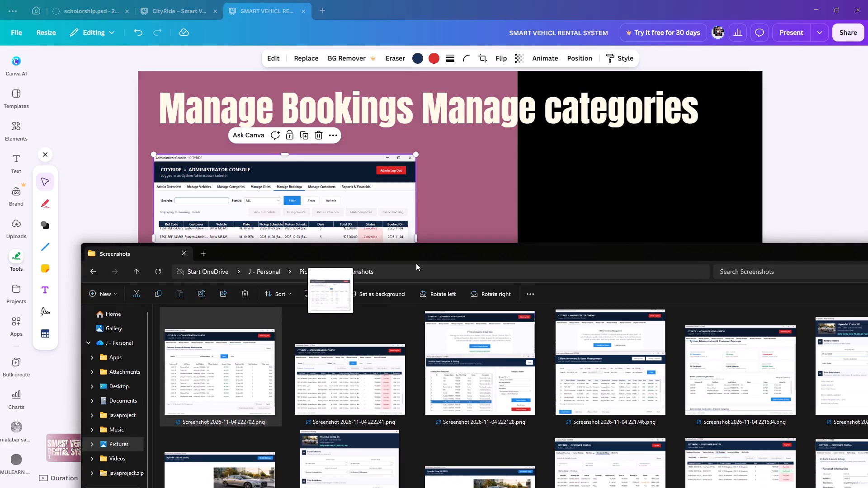
{"action": "left_click_drag", "start_coordinate": [416, 263], "coordinate": [570, 188]}
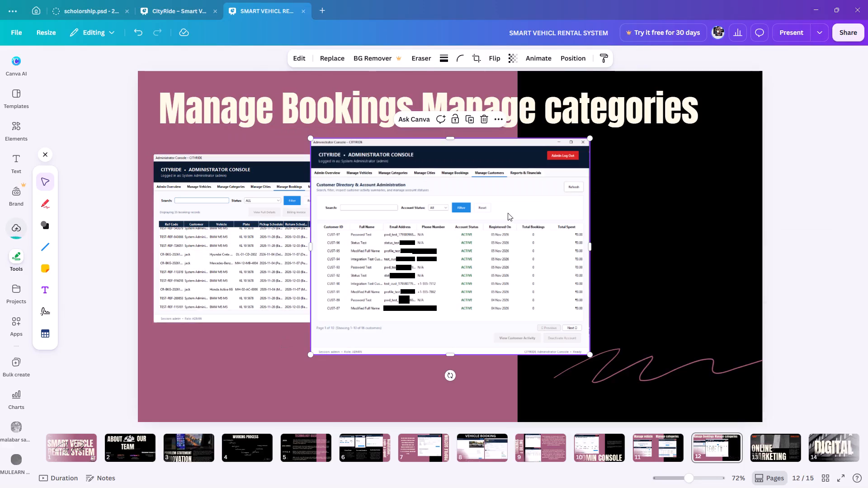
{"action": "left_click_drag", "start_coordinate": [507, 213], "coordinate": [669, 272]}
Replace the word categories with coustomers in the Manage categories heading on page 12.
{"action": "left_click", "coordinate": [642, 83]}
{"action": "double_click", "coordinate": [632, 97]}
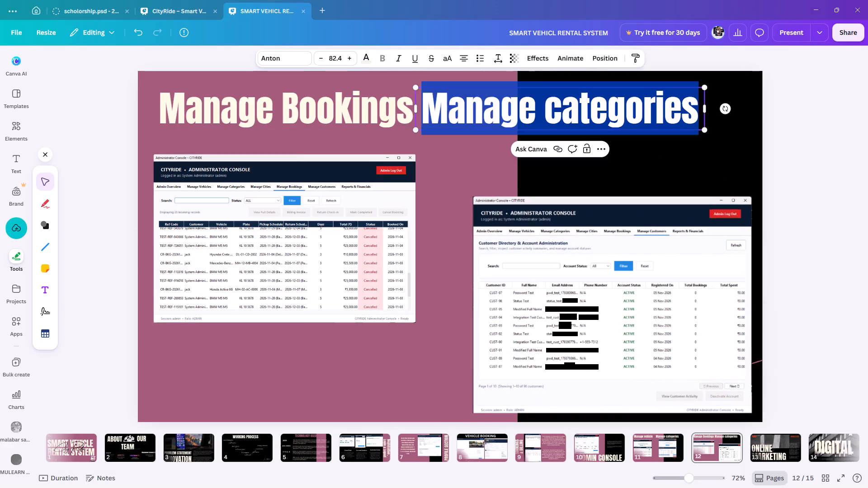
{"action": "left_click", "coordinate": [542, 112]}
{"action": "left_click_drag", "start_coordinate": [544, 113], "coordinate": [727, 128]}
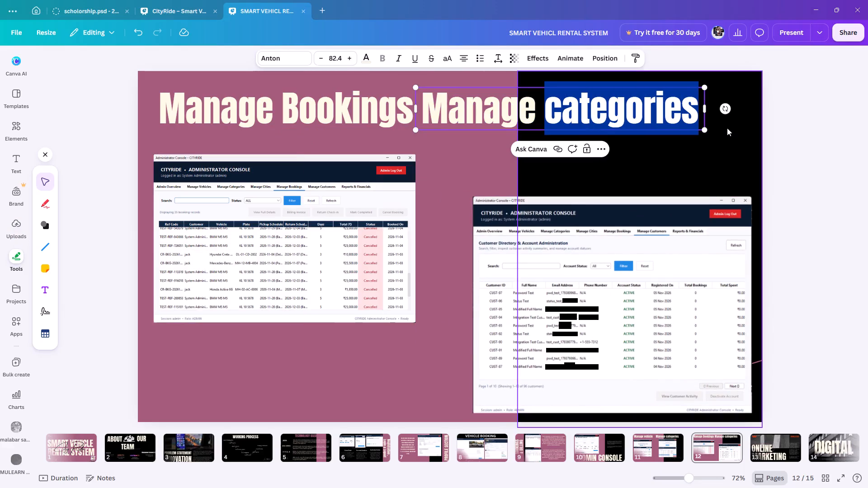
{"action": "type", "text": "coustomers"}
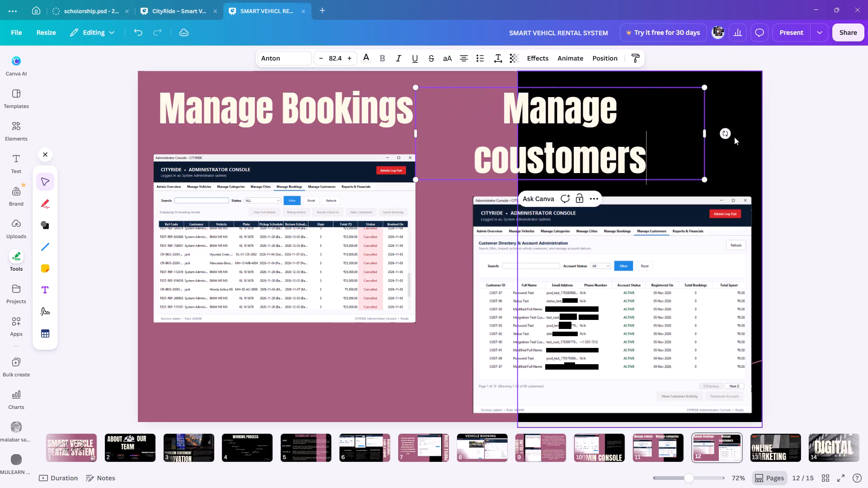
Widen the Manage coustomers text box so it fits on one line, and align it level with the Manage Bookings heading.
{"action": "left_click_drag", "start_coordinate": [704, 132], "coordinate": [736, 127]}
{"action": "left_click_drag", "start_coordinate": [737, 124], "coordinate": [755, 128]}
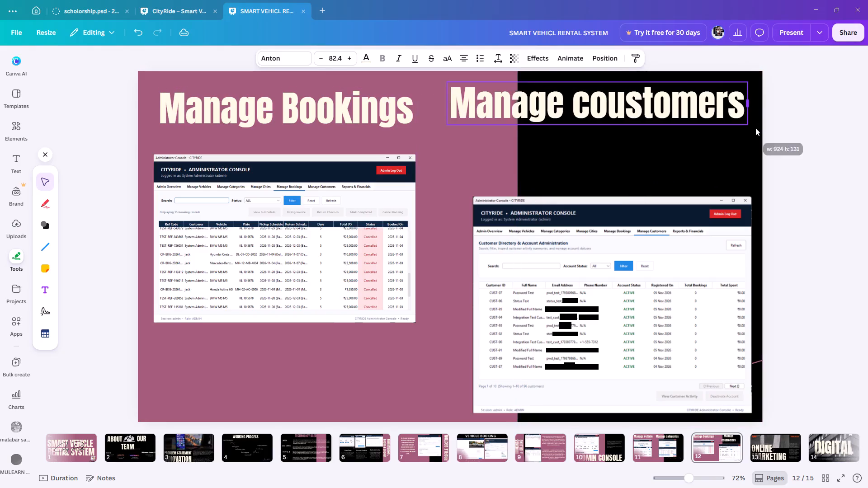
{"action": "left_click_drag", "start_coordinate": [755, 128], "coordinate": [757, 129]}
{"action": "left_click_drag", "start_coordinate": [620, 104], "coordinate": [618, 116]}
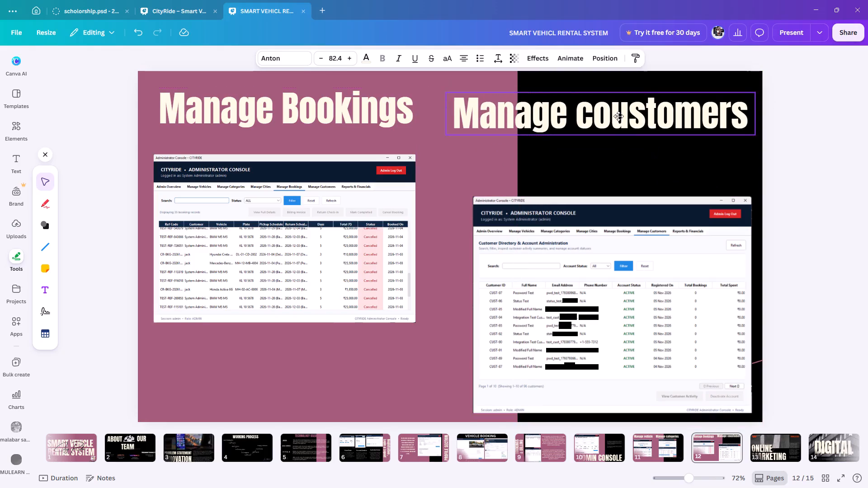
{"action": "left_click_drag", "start_coordinate": [618, 116], "coordinate": [613, 111]}
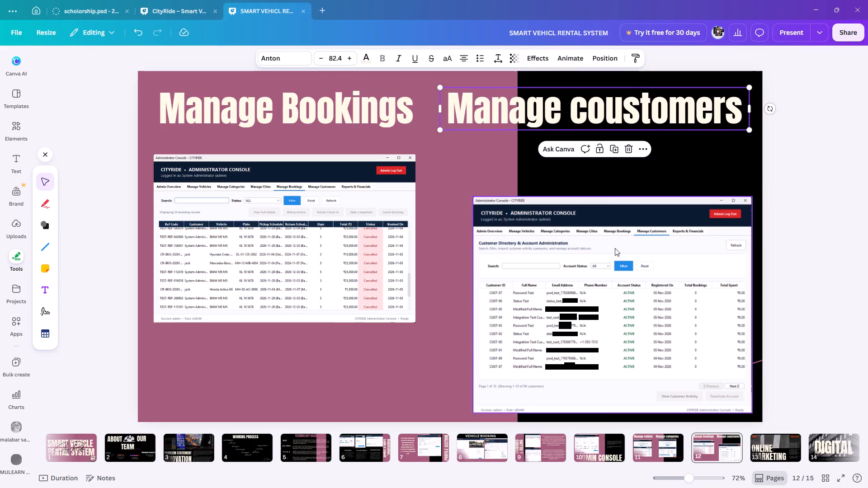
Move the customers screenshot up to sit just below the Manage coustomers heading on page 12.
{"action": "left_click_drag", "start_coordinate": [617, 260], "coordinate": [599, 213]}
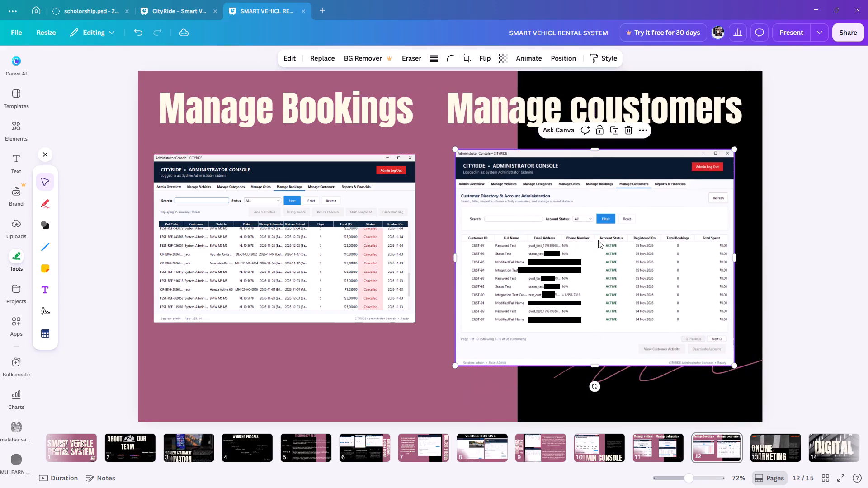
{"action": "left_click", "coordinate": [851, 310]}
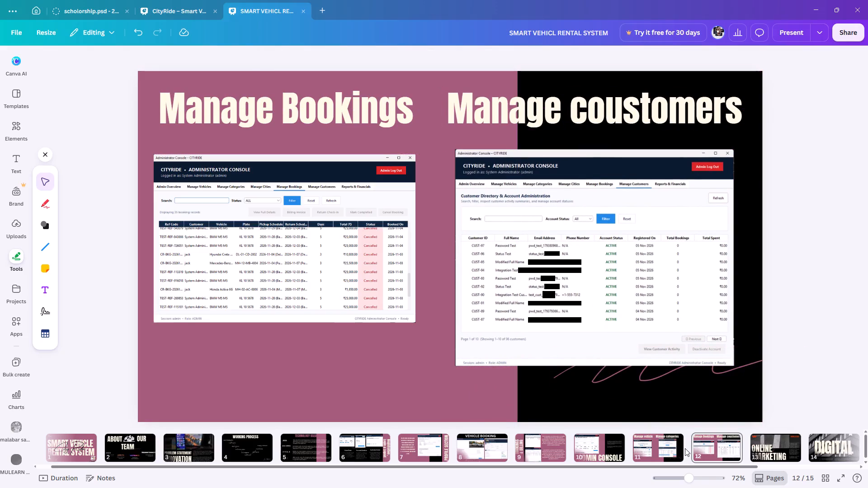
Duplicate page 12 and open the copy as page 13.
{"action": "right_click", "coordinate": [722, 452]}
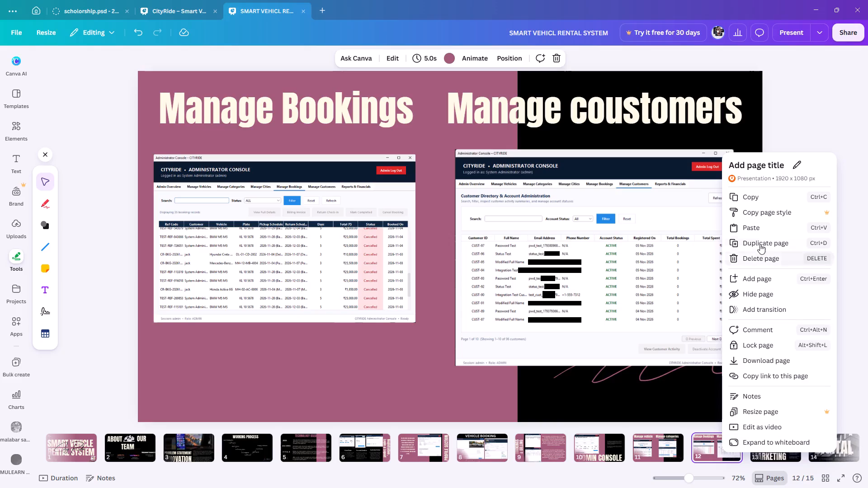
{"action": "left_click", "coordinate": [761, 241]}
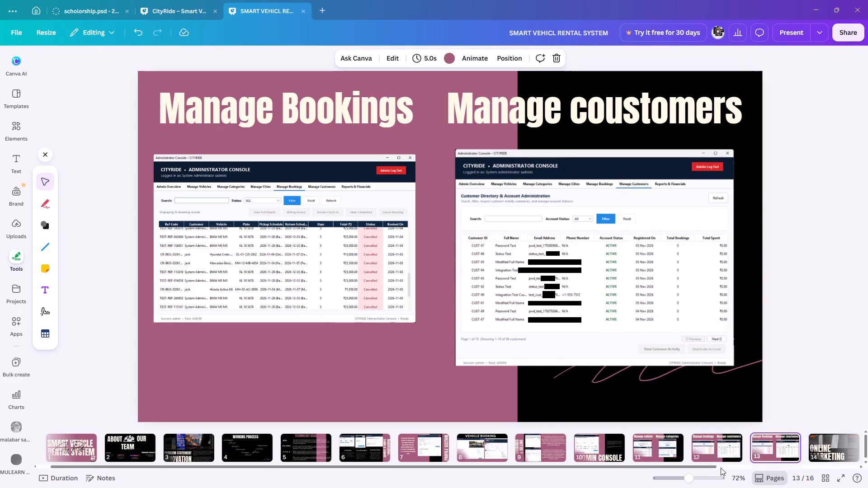
{"action": "left_click_drag", "start_coordinate": [715, 466], "coordinate": [794, 464]}
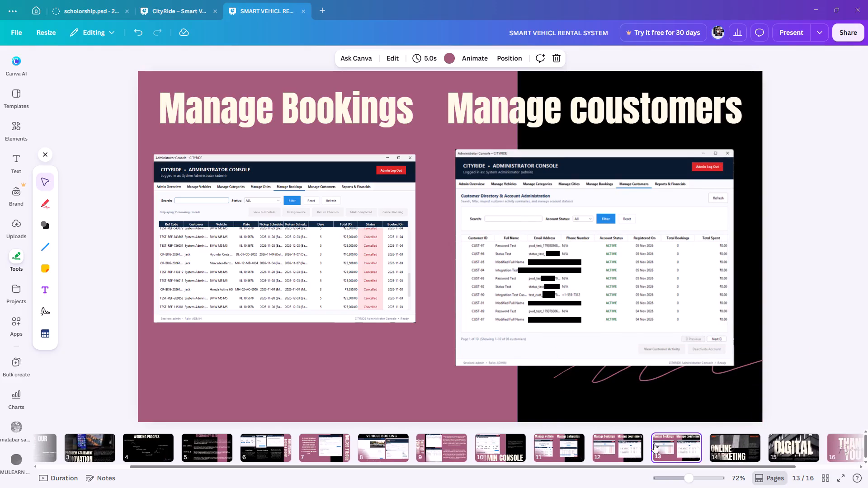
{"action": "left_click", "coordinate": [672, 448]}
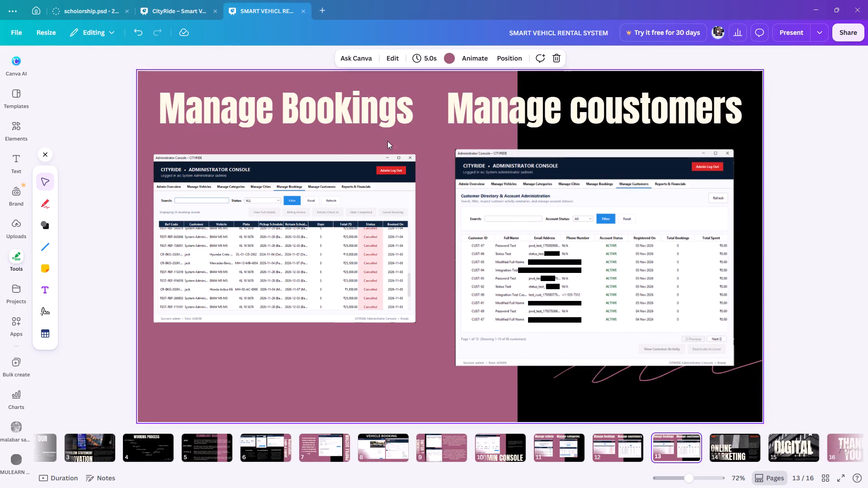
Replace the Manage Bookings heading text on page 13 with Report and Financials.
{"action": "left_click", "coordinate": [307, 104]}
{"action": "left_click", "coordinate": [307, 104]}
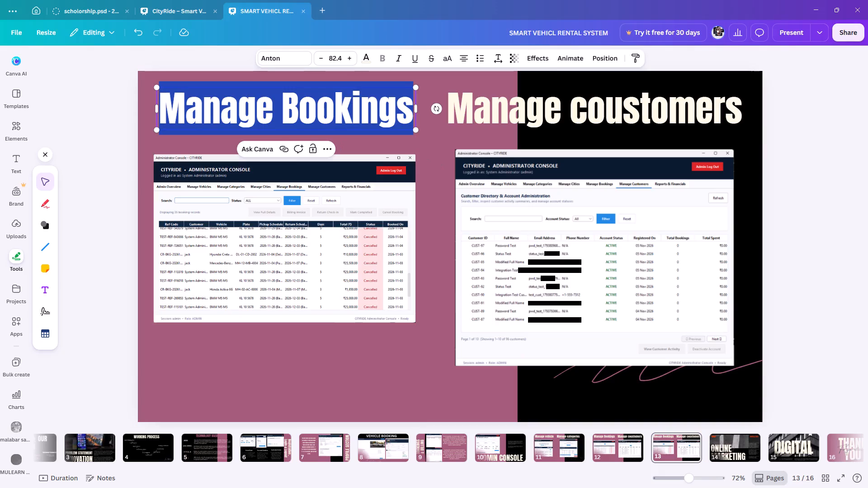
{"action": "type", "text": "Report and"}
{"action": "key", "text": "space"}
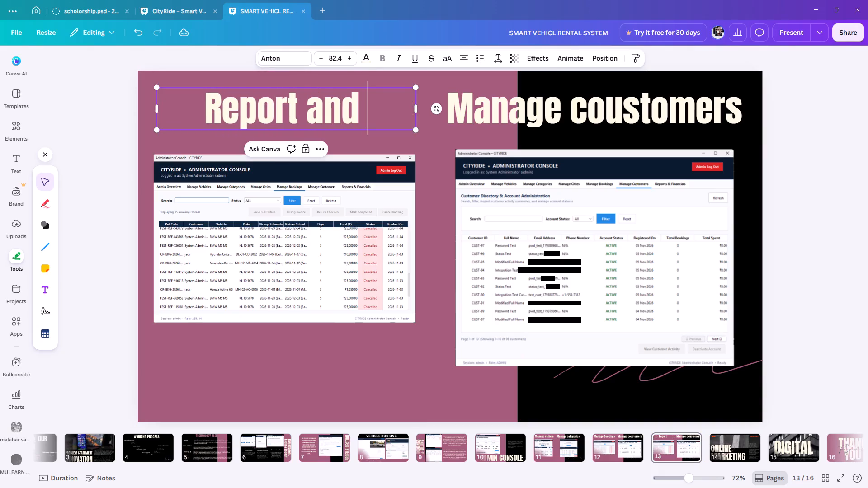
{"action": "type", "text": "Financials"}
Delete the Manage coustomers heading and both the customers and bookings screenshots from page 13.
{"action": "left_click", "coordinate": [509, 110]}
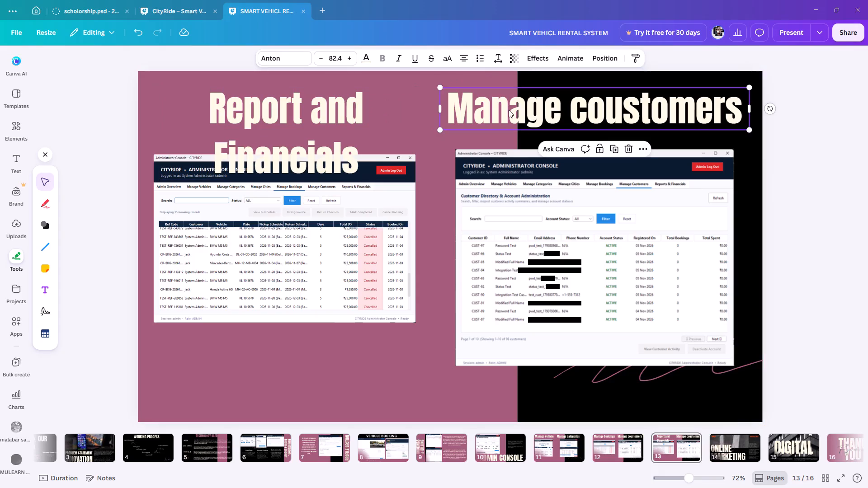
{"action": "key", "text": "Delete"}
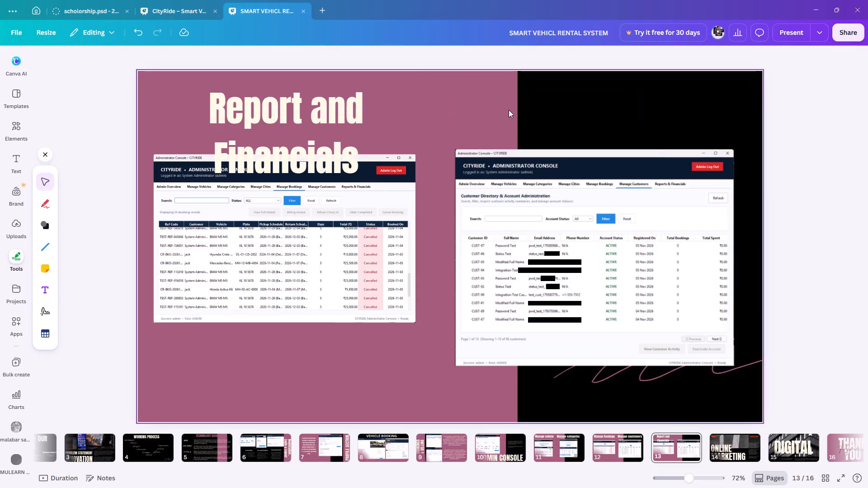
{"action": "left_click", "coordinate": [557, 214]}
{"action": "key", "text": "Delete"}
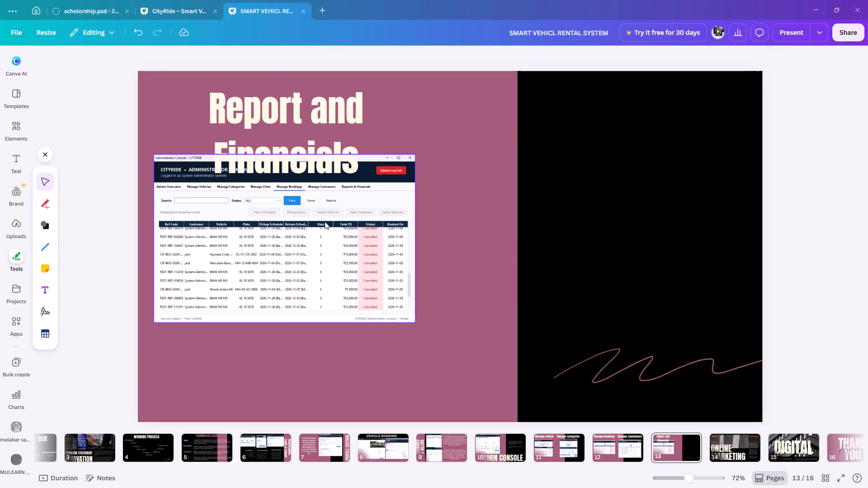
{"action": "left_click", "coordinate": [325, 221]}
{"action": "key", "text": "Delete"}
Enlarge the Report and Financials heading to font size 91.4, widen it onto one line, and centre it near the top of page 13.
{"action": "left_click", "coordinate": [316, 130]}
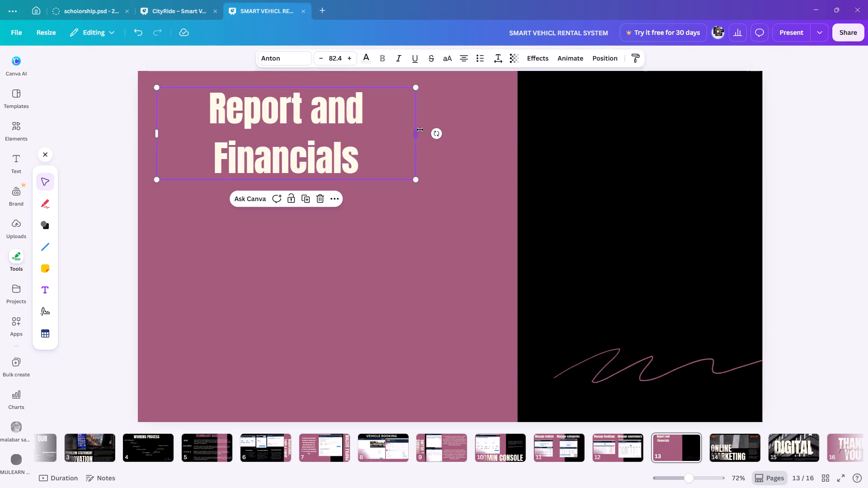
{"action": "left_click_drag", "start_coordinate": [420, 130], "coordinate": [597, 152]}
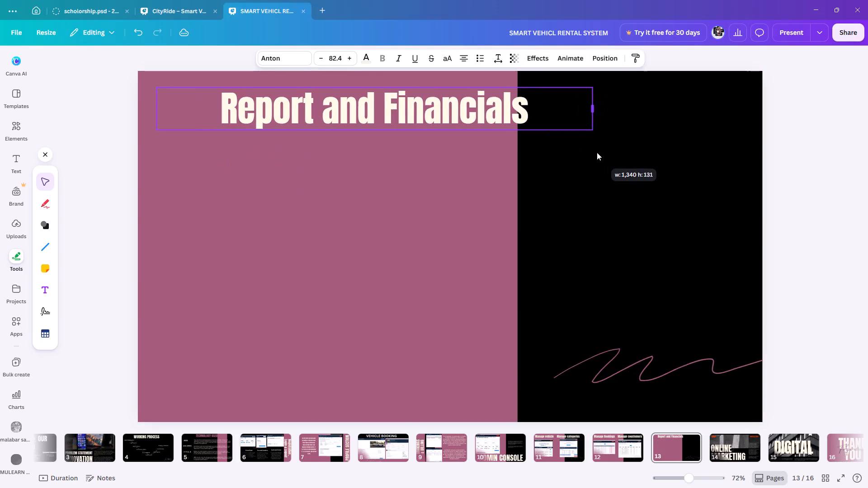
{"action": "left_click_drag", "start_coordinate": [597, 152], "coordinate": [549, 153]}
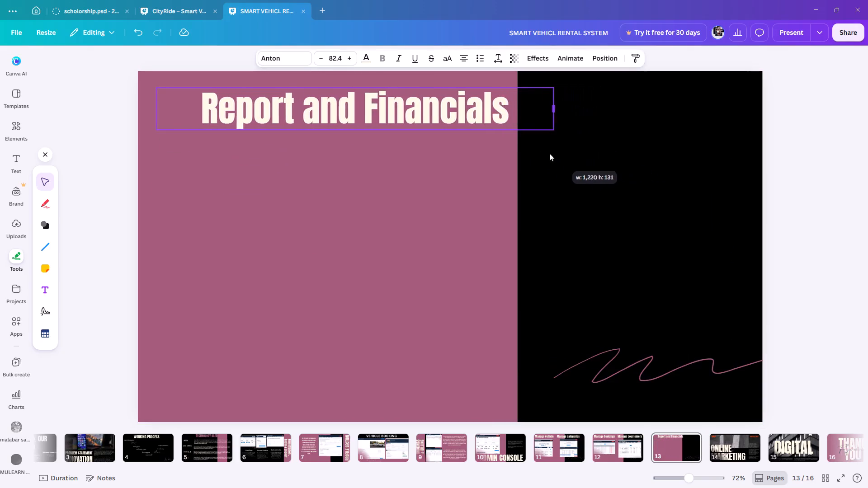
{"action": "left_click_drag", "start_coordinate": [549, 153], "coordinate": [480, 158]}
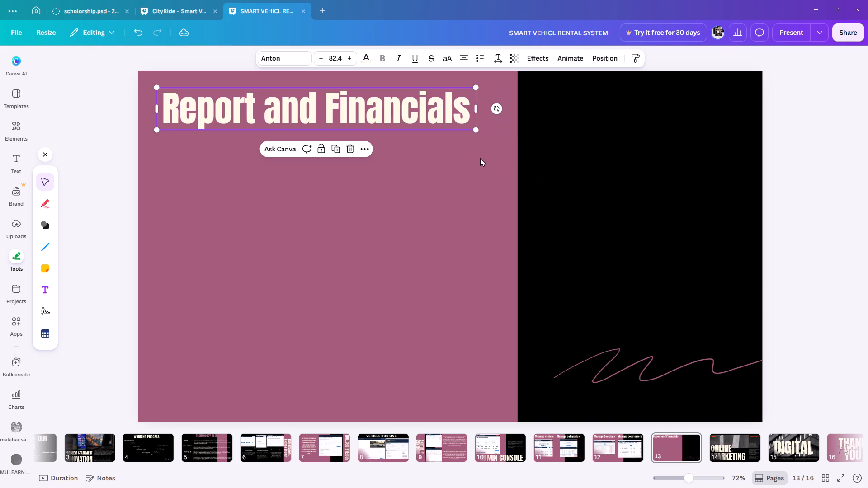
{"action": "triple_click", "coordinate": [352, 55]}
{"action": "double_click", "coordinate": [352, 55]}
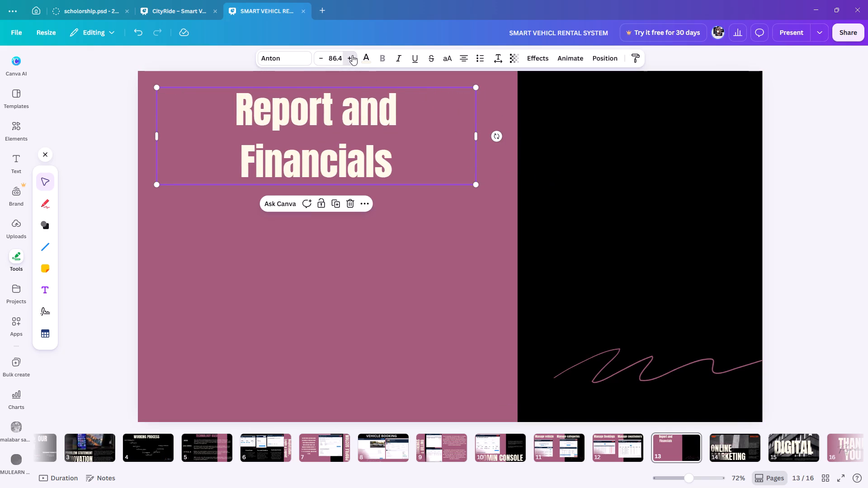
{"action": "left_click_drag", "start_coordinate": [476, 139], "coordinate": [587, 147]}
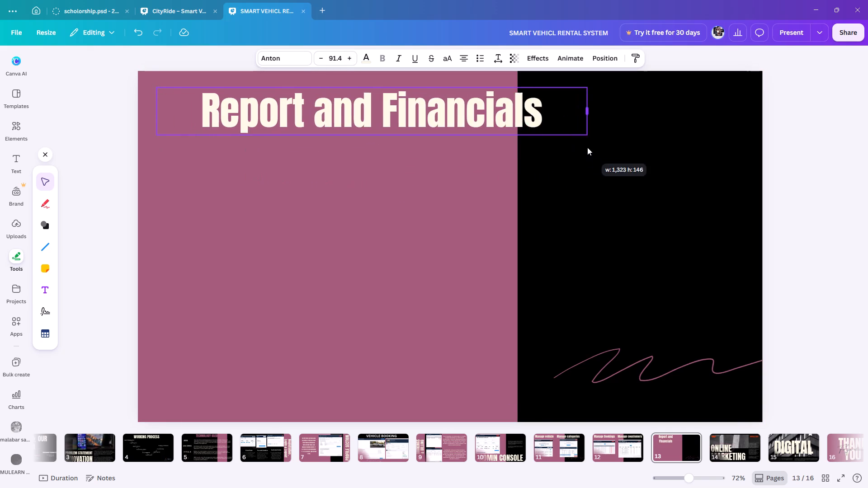
{"action": "left_click_drag", "start_coordinate": [587, 147], "coordinate": [552, 151]}
{"action": "left_click_drag", "start_coordinate": [380, 113], "coordinate": [494, 128]}
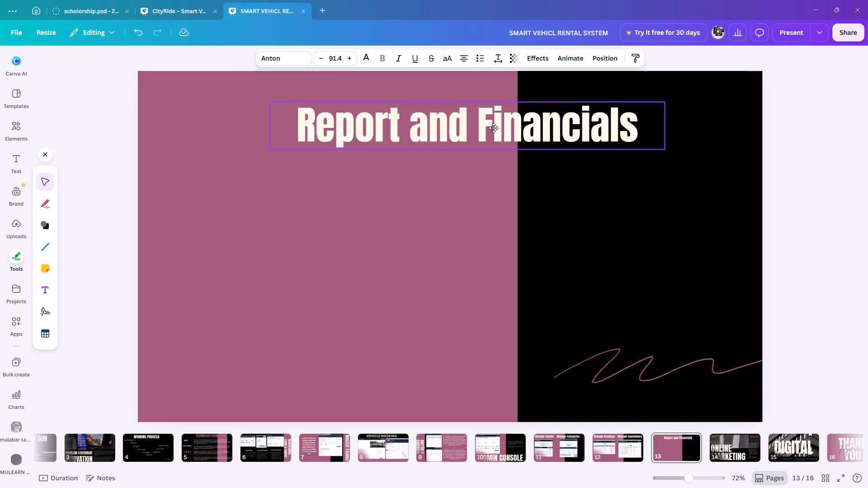
{"action": "left_click_drag", "start_coordinate": [494, 128], "coordinate": [485, 117]}
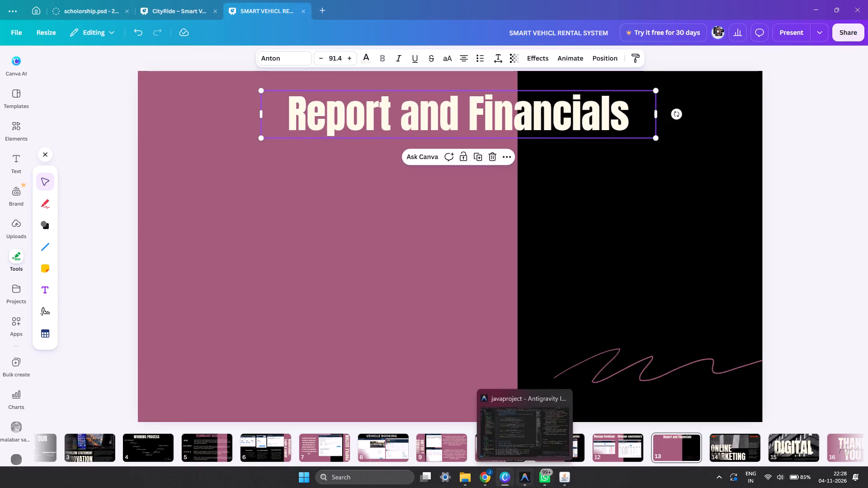
In the CityRide Administrator Console, show Reports & Financials and capture a screenshot of the whole console window.
{"action": "left_click", "coordinate": [567, 477]}
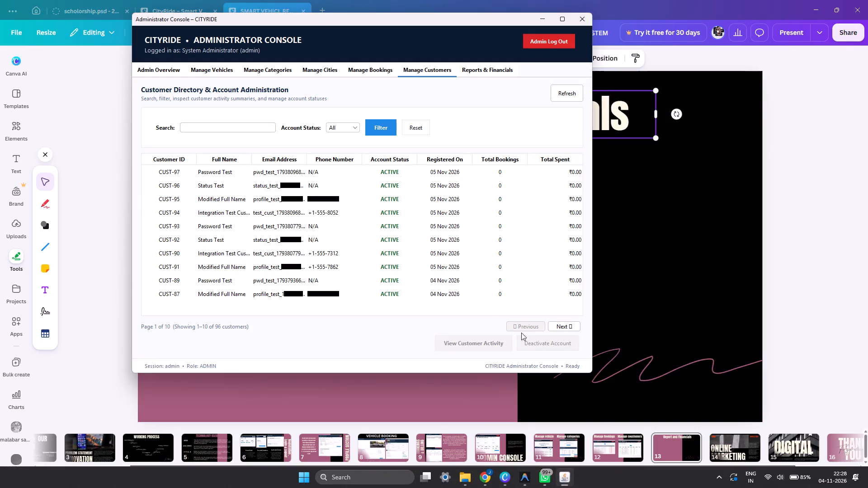
{"action": "left_click", "coordinate": [476, 71]}
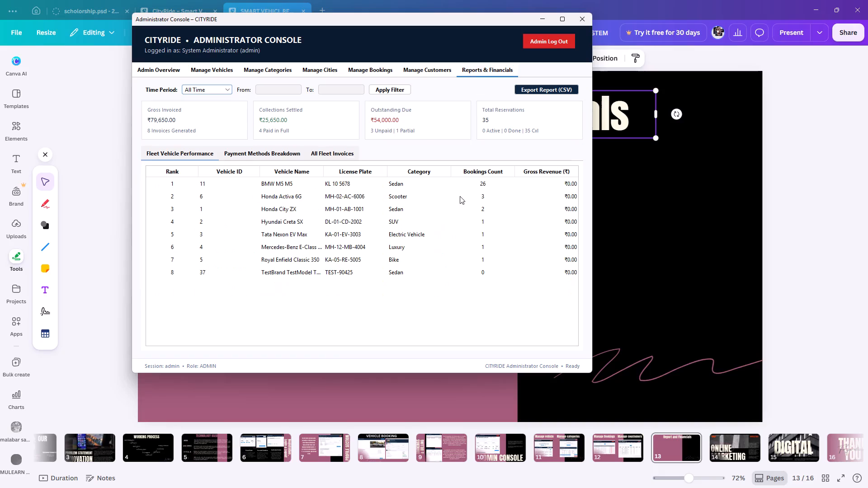
{"action": "scroll", "coordinate": [420, 136], "scroll_direction": "up", "scroll_amount": 1}
{"action": "left_click", "coordinate": [352, 126]}
{"action": "left_click", "coordinate": [273, 126]}
{"action": "left_click", "coordinate": [526, 117]}
{"action": "scroll", "coordinate": [330, 201], "scroll_direction": "up", "scroll_amount": 3}
{"action": "key", "text": "Print"}
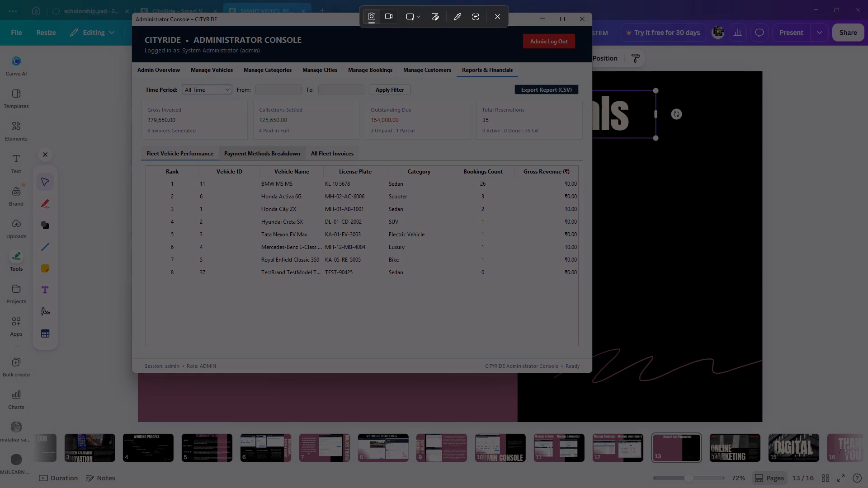
{"action": "left_click_drag", "start_coordinate": [133, 12], "coordinate": [569, 275]}
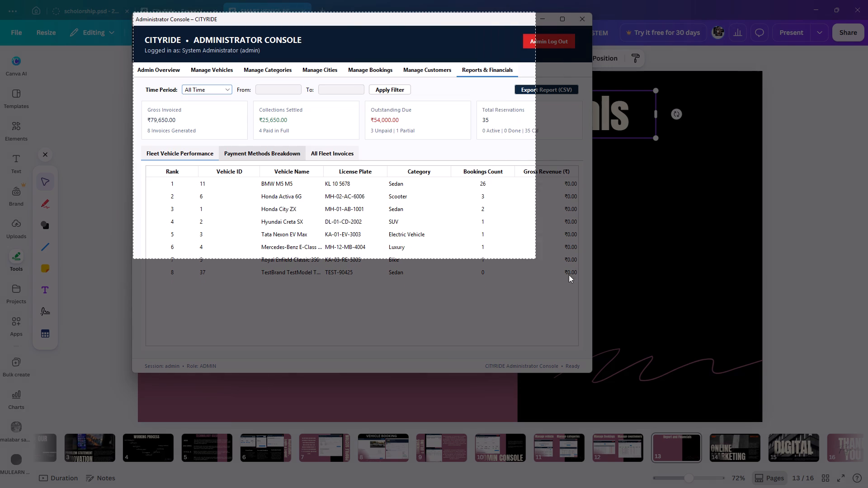
{"action": "left_click_drag", "start_coordinate": [569, 275], "coordinate": [593, 373]}
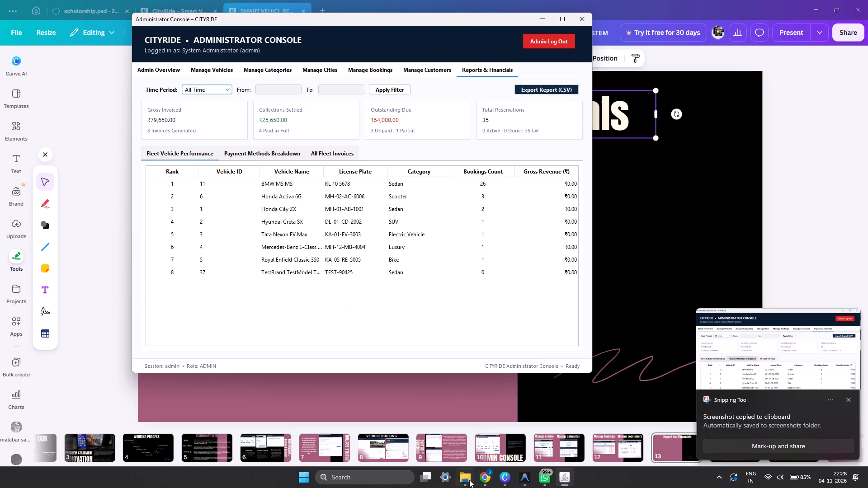
Insert the new reports screenshot from the Screenshots folder onto page 13 in Canva, below the heading.
{"action": "left_click", "coordinate": [460, 479]}
{"action": "left_click", "coordinate": [646, 165]}
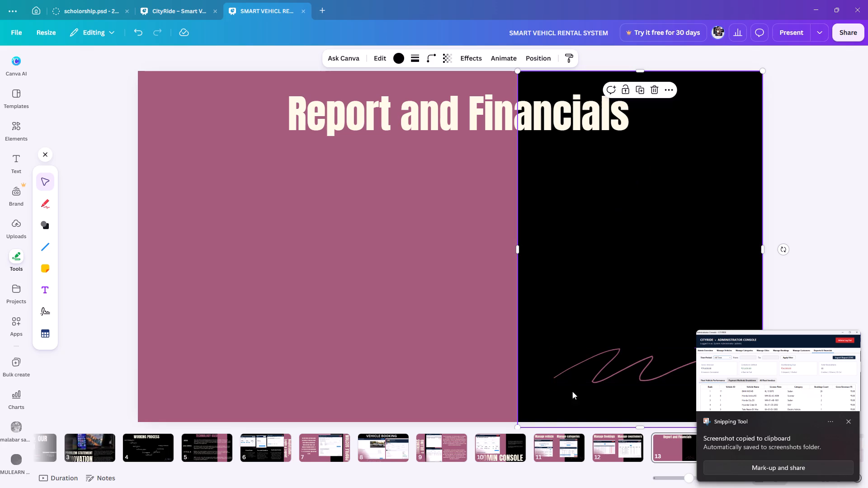
{"action": "left_click", "coordinate": [462, 482]}
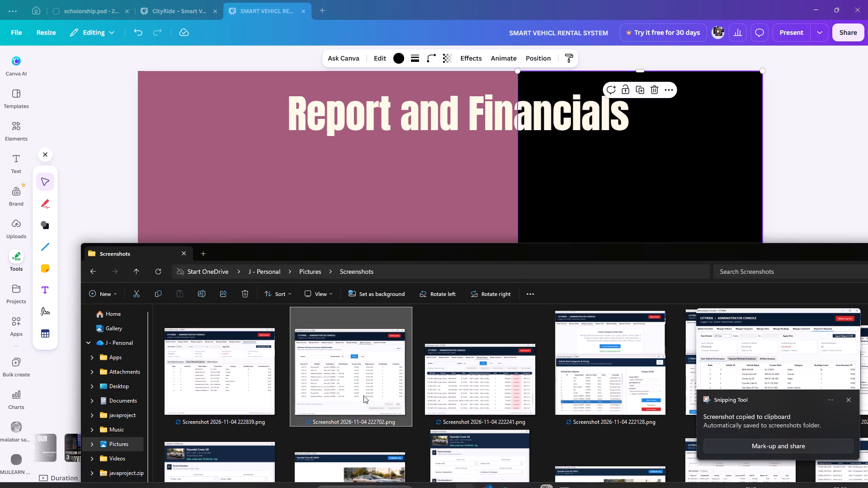
{"action": "left_click_drag", "start_coordinate": [213, 396], "coordinate": [351, 195]}
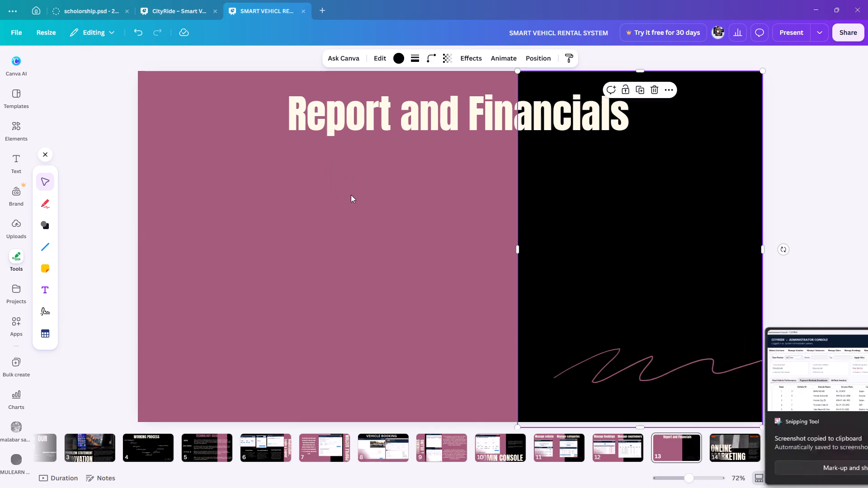
{"action": "left_click_drag", "start_coordinate": [413, 235], "coordinate": [412, 271]}
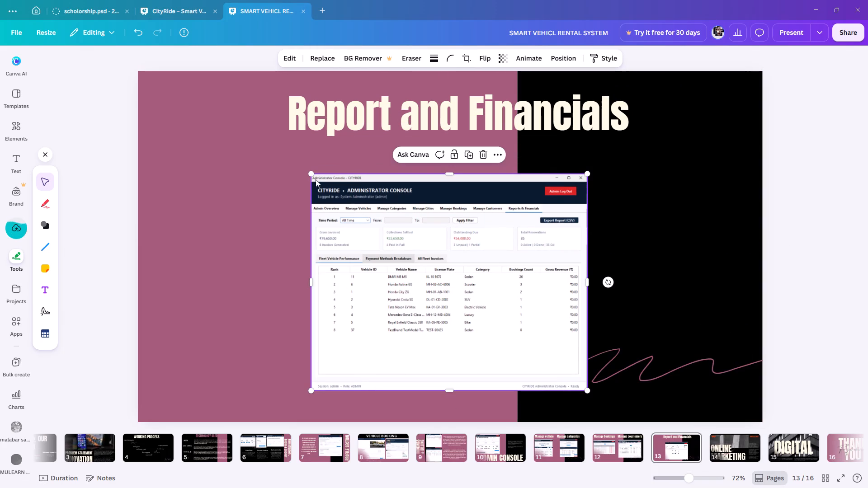
Enlarge the reports screenshot and place it on the pink area of page 13, clear of the heading.
{"action": "left_click_drag", "start_coordinate": [312, 175], "coordinate": [201, 146]}
{"action": "left_click_drag", "start_coordinate": [304, 230], "coordinate": [321, 244]}
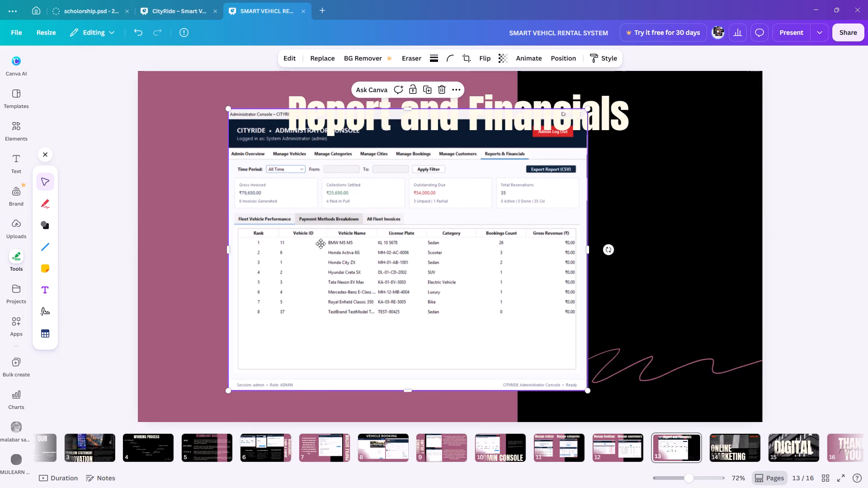
{"action": "left_click_drag", "start_coordinate": [321, 244], "coordinate": [352, 258]}
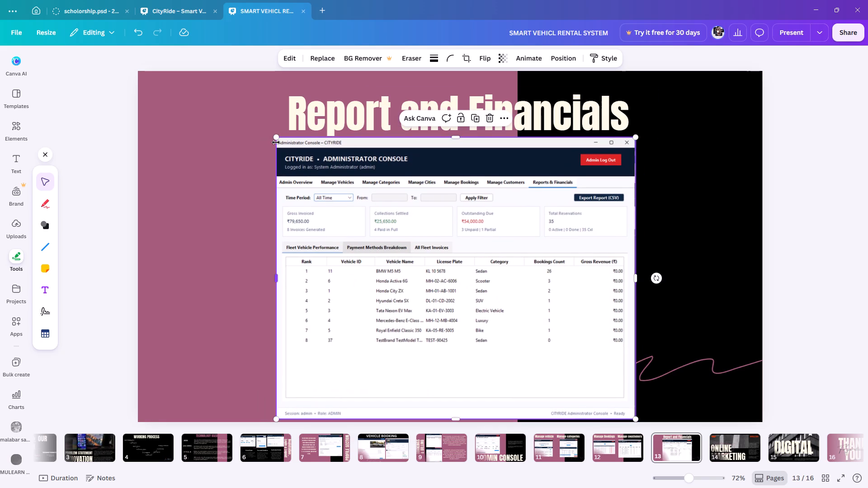
{"action": "left_click_drag", "start_coordinate": [276, 139], "coordinate": [342, 184]}
{"action": "left_click_drag", "start_coordinate": [436, 258], "coordinate": [378, 244]}
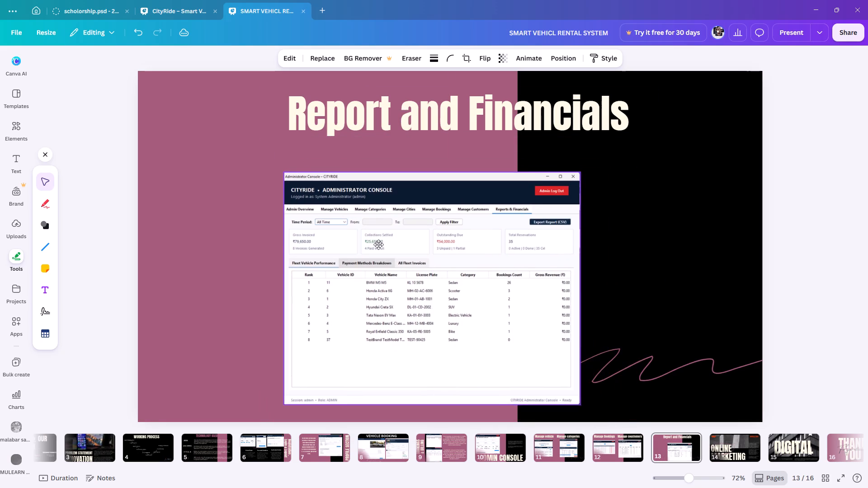
{"action": "left_click_drag", "start_coordinate": [378, 244], "coordinate": [306, 239]}
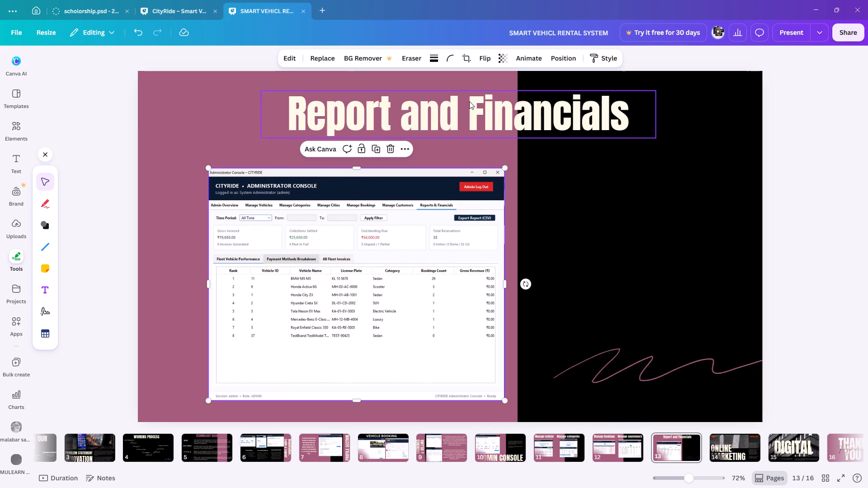
Move the Report and Financials heading left so it sits above the reports screenshot.
{"action": "left_click_drag", "start_coordinate": [467, 103], "coordinate": [373, 105]}
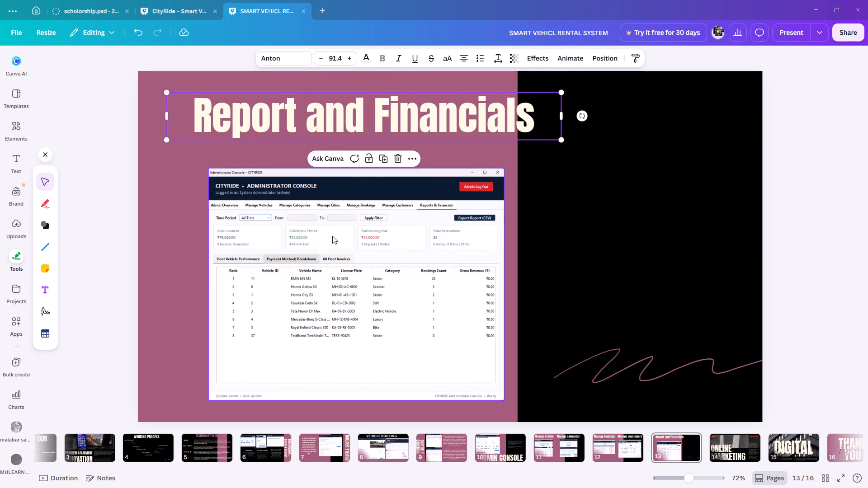
Enlarge the reports screenshot to about half the page width, filling the space just below the heading.
{"action": "left_click", "coordinate": [330, 241]}
{"action": "left_click_drag", "start_coordinate": [211, 168], "coordinate": [182, 162]}
{"action": "left_click", "coordinate": [249, 208]}
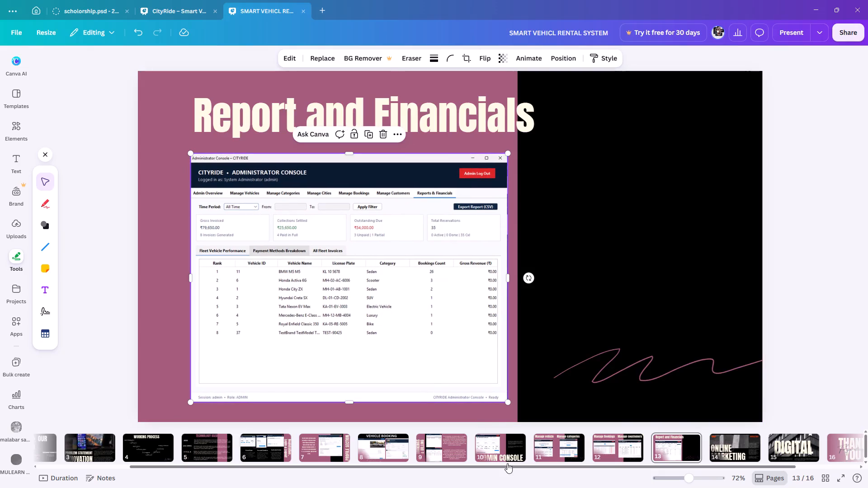
Open page 10 and select the upper placeholder paragraph on the black area of the Admin Console slide.
{"action": "left_click", "coordinate": [507, 463]}
{"action": "left_click", "coordinate": [505, 452]}
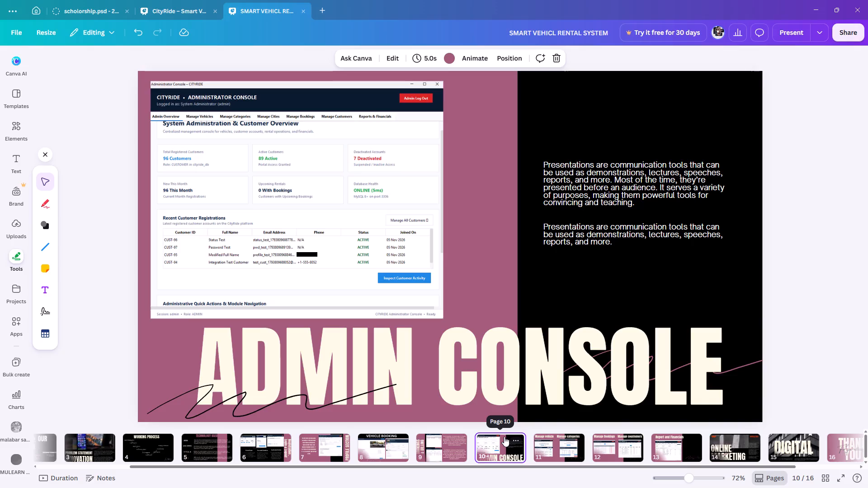
{"action": "left_click", "coordinate": [638, 177]}
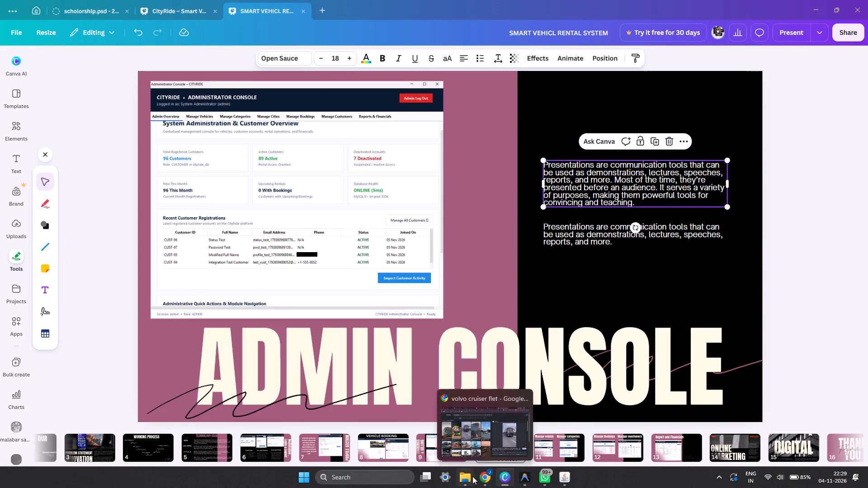
Switch to ChatGPT in Chrome and open the CityRide Technical Presentation chat.
{"action": "left_click", "coordinate": [484, 477]}
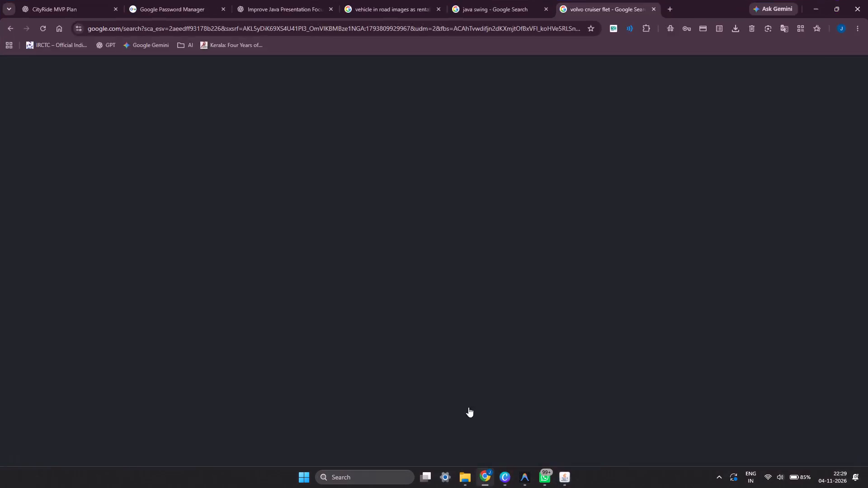
{"action": "left_click", "coordinate": [29, 0]}
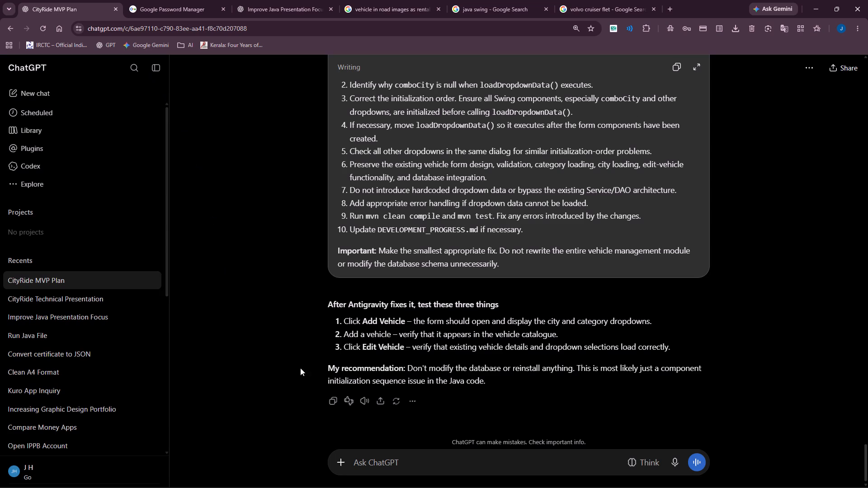
{"action": "left_click", "coordinate": [63, 292]}
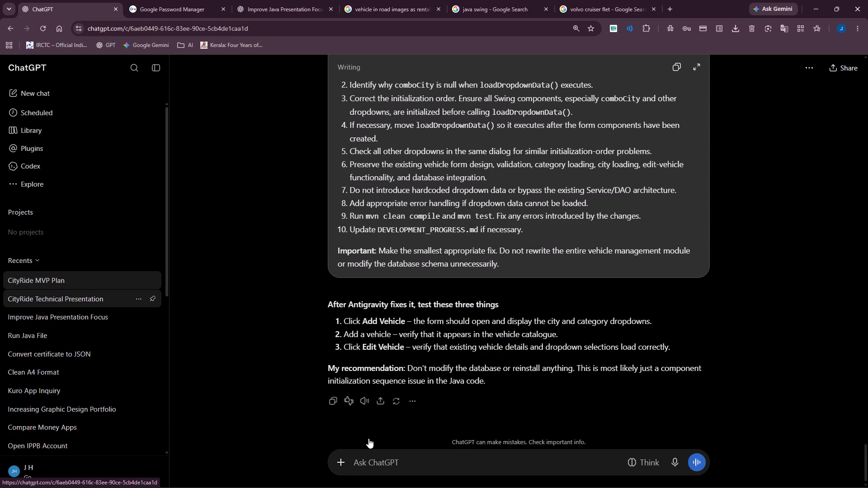
Open the file upload for a new message in the CityRide Technical Presentation chat.
{"action": "left_click", "coordinate": [344, 464]}
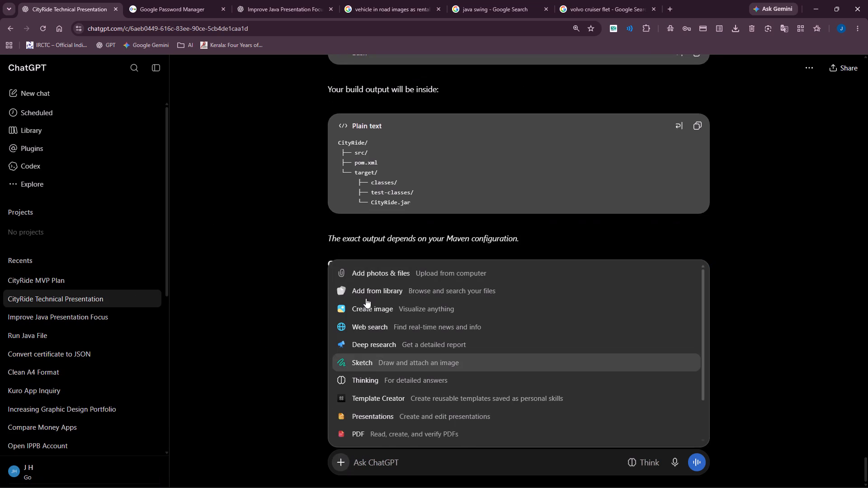
{"action": "left_click", "coordinate": [386, 279]}
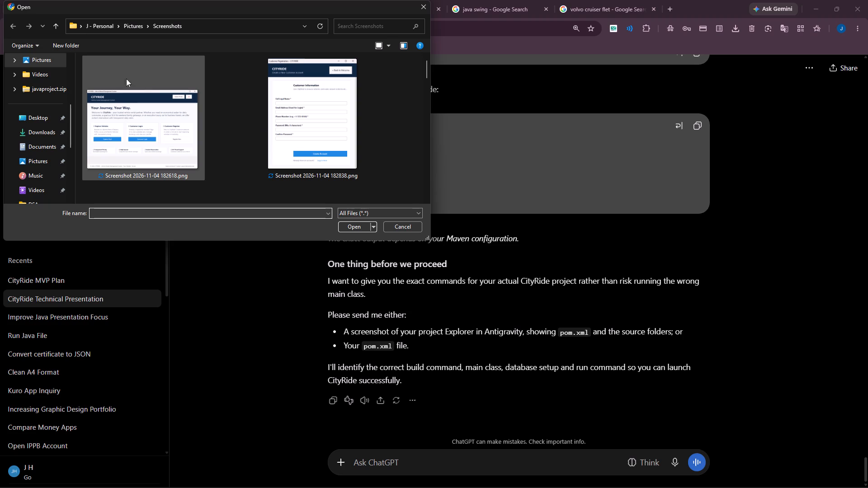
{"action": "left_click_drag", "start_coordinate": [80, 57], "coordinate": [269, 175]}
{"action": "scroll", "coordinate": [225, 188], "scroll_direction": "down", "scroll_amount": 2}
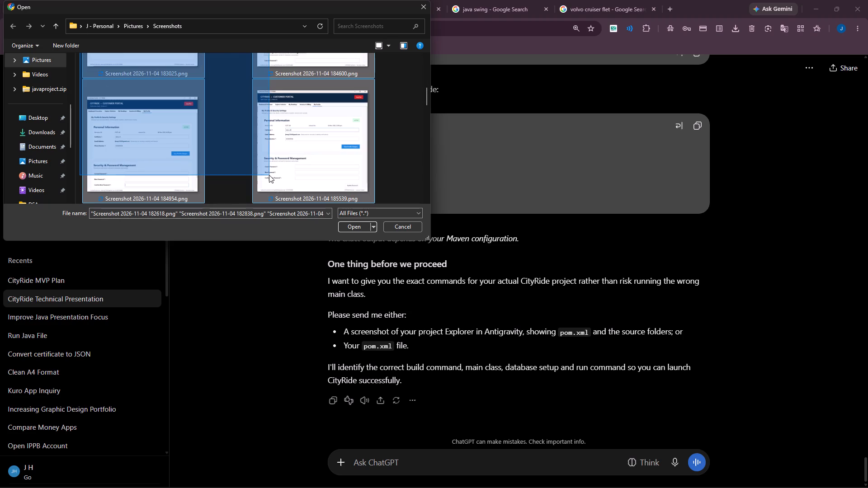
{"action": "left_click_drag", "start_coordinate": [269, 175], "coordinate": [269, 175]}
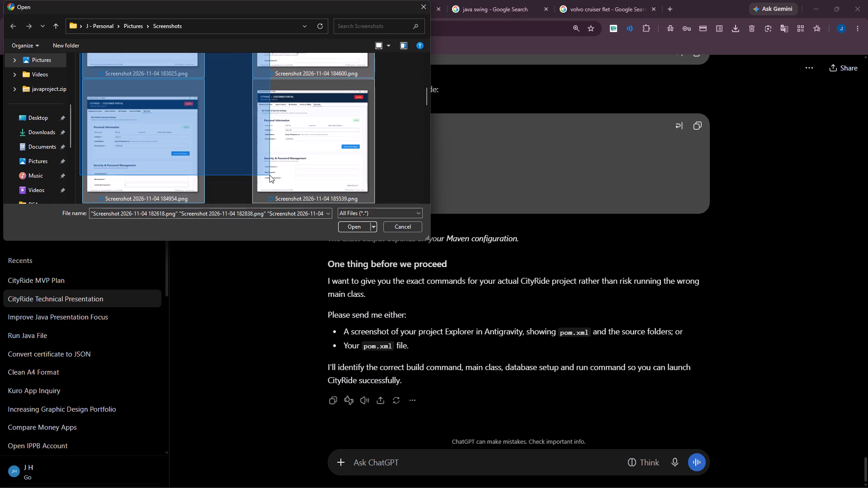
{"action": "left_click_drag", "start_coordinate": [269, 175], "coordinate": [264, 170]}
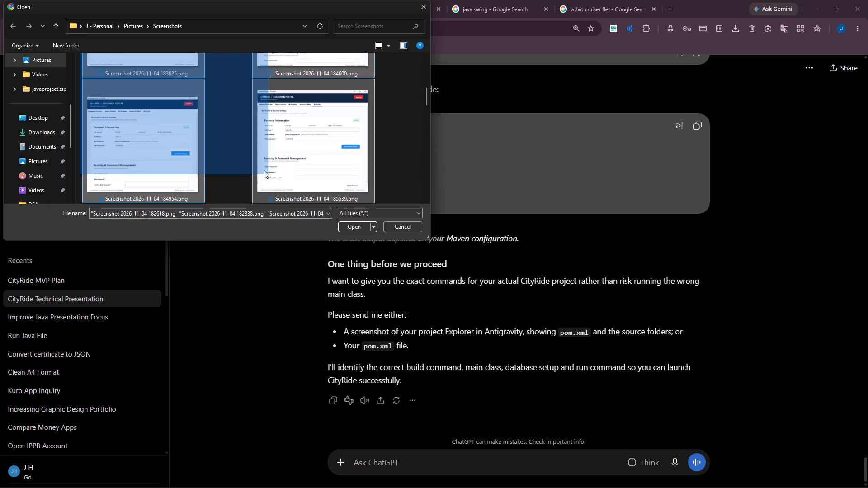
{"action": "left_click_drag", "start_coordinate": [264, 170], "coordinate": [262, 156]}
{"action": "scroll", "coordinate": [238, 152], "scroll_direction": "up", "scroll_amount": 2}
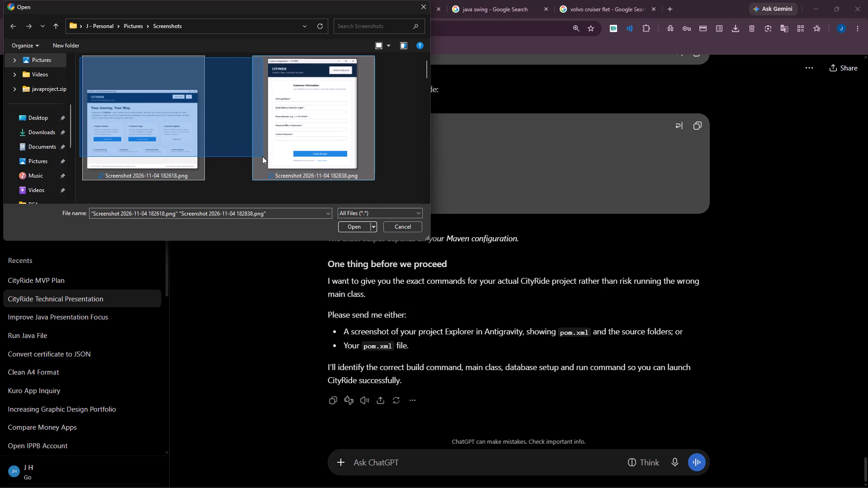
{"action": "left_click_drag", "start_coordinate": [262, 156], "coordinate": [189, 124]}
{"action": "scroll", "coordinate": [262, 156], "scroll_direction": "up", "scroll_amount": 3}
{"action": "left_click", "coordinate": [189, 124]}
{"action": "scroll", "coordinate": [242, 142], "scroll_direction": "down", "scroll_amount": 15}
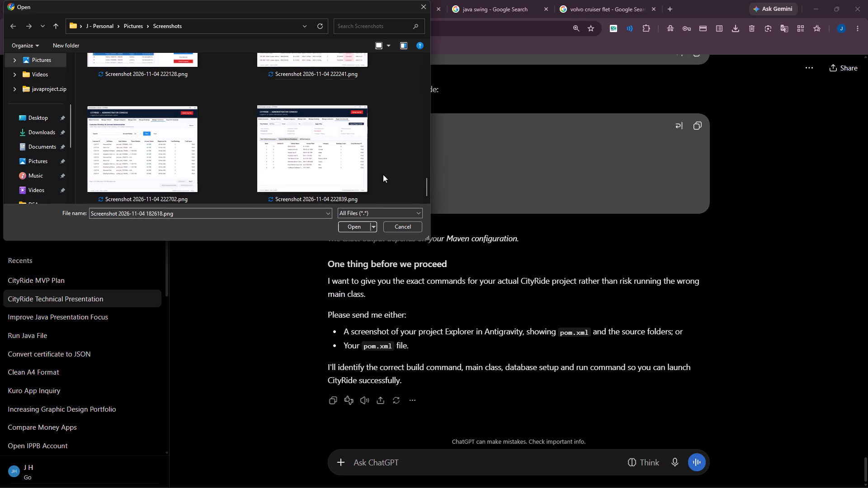
{"action": "left_click_drag", "start_coordinate": [392, 178], "coordinate": [269, 175]}
{"action": "scroll", "coordinate": [294, 155], "scroll_direction": "up", "scroll_amount": 4}
{"action": "scroll", "coordinate": [269, 175], "scroll_direction": "down", "scroll_amount": 1}
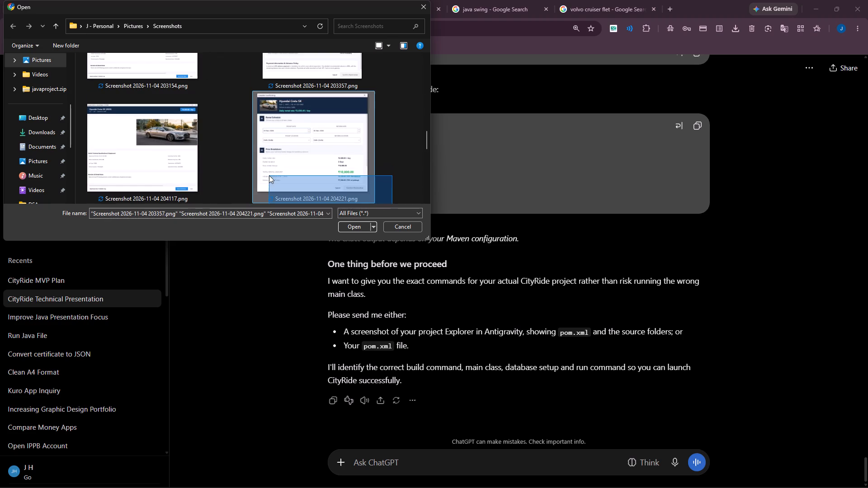
{"action": "left_click_drag", "start_coordinate": [269, 175], "coordinate": [196, 134]}
{"action": "scroll", "coordinate": [241, 169], "scroll_direction": "down", "scroll_amount": 3}
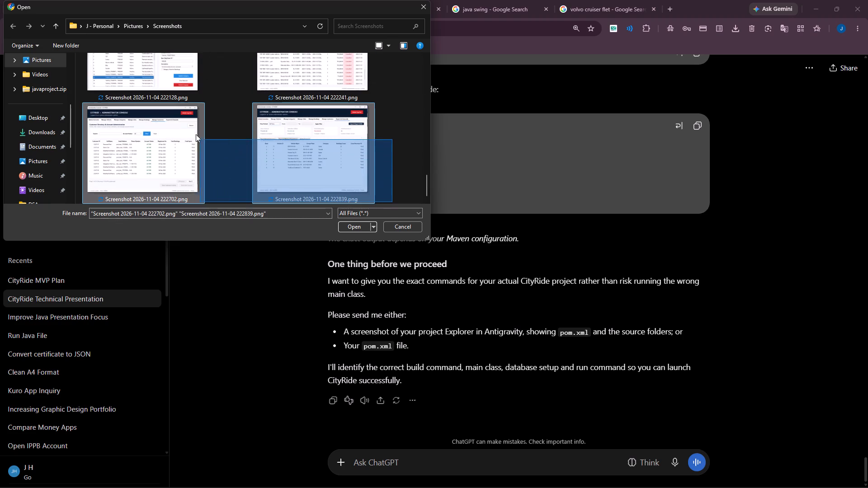
{"action": "left_click_drag", "start_coordinate": [196, 134], "coordinate": [157, 122]}
{"action": "scroll", "coordinate": [165, 115], "scroll_direction": "up", "scroll_amount": 3}
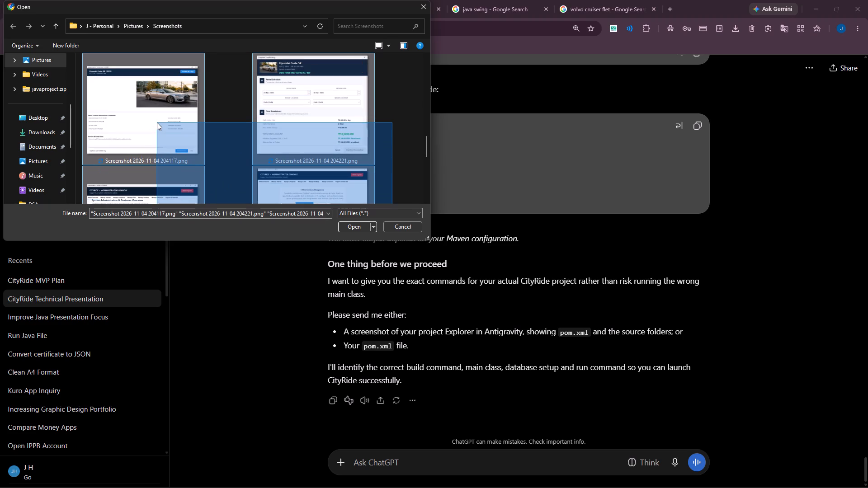
{"action": "left_click_drag", "start_coordinate": [157, 122], "coordinate": [144, 178]}
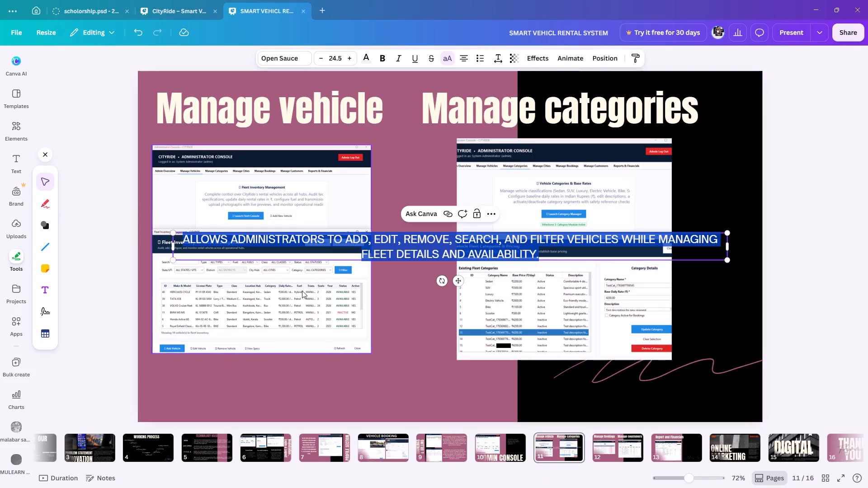
Format the pasted vehicle management description in black with the Anton font, and keep its text box selected.
{"action": "left_click", "coordinate": [363, 56]}
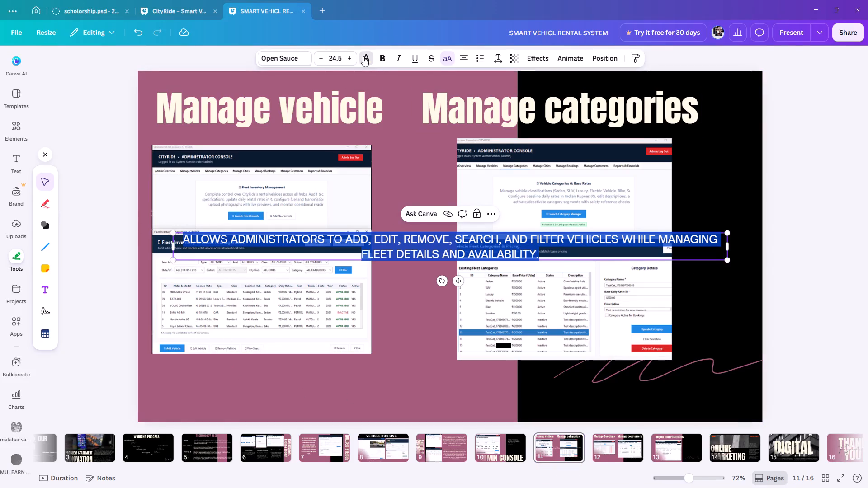
{"action": "left_click", "coordinate": [44, 144]}
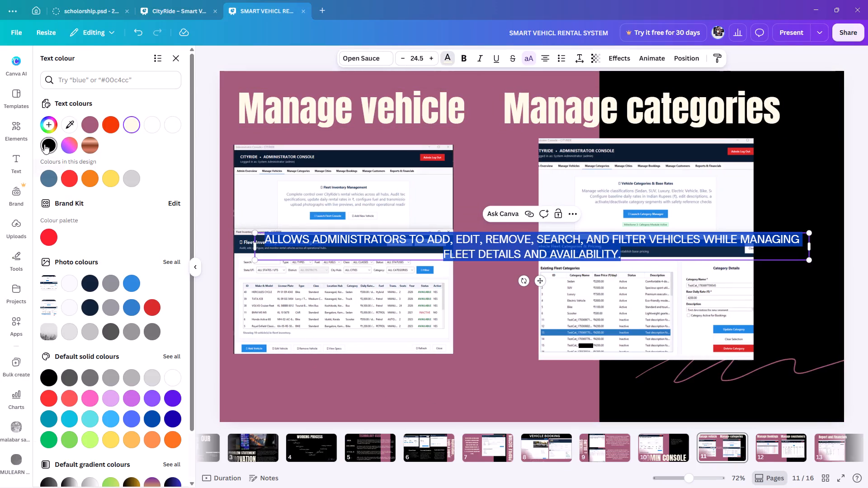
{"action": "left_click", "coordinate": [356, 54]}
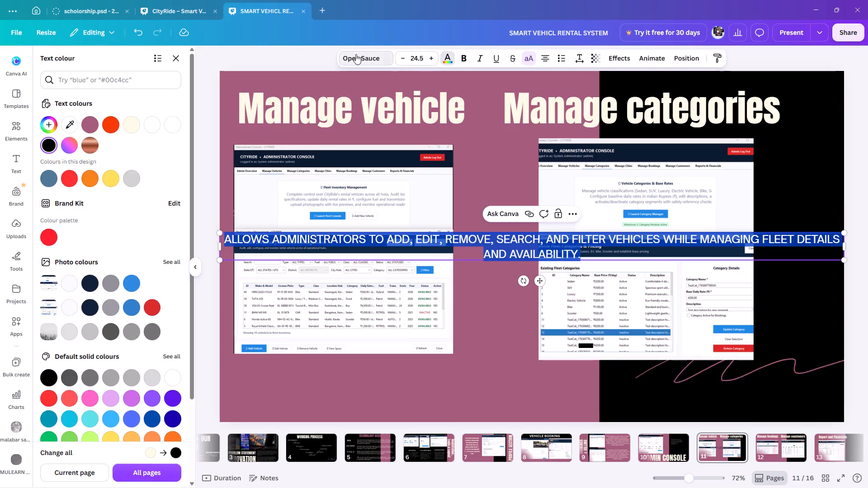
{"action": "left_click", "coordinate": [90, 183]}
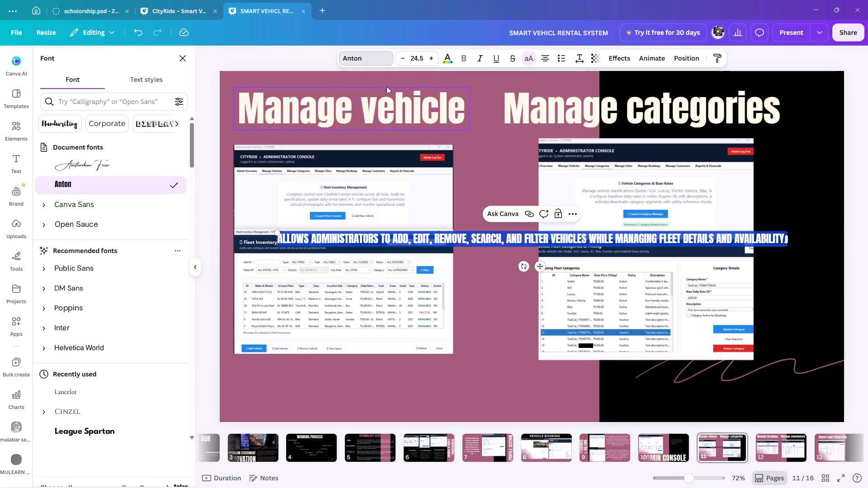
{"action": "left_click", "coordinate": [492, 141]}
{"action": "left_click", "coordinate": [553, 242]}
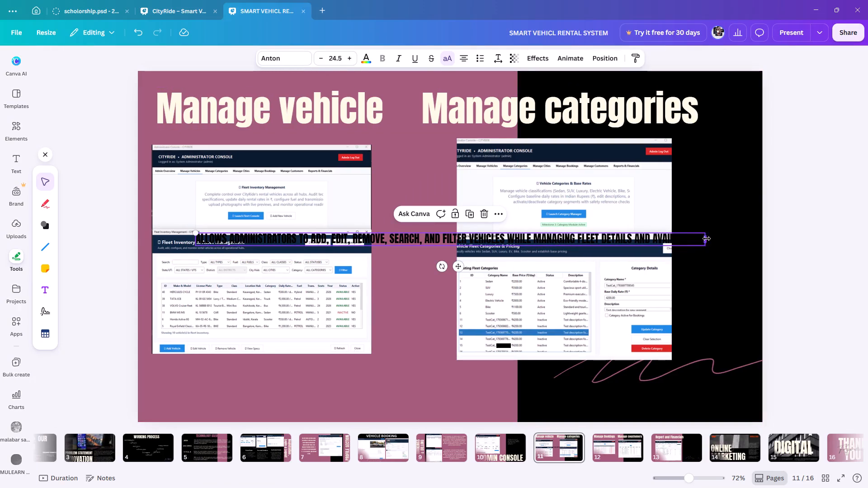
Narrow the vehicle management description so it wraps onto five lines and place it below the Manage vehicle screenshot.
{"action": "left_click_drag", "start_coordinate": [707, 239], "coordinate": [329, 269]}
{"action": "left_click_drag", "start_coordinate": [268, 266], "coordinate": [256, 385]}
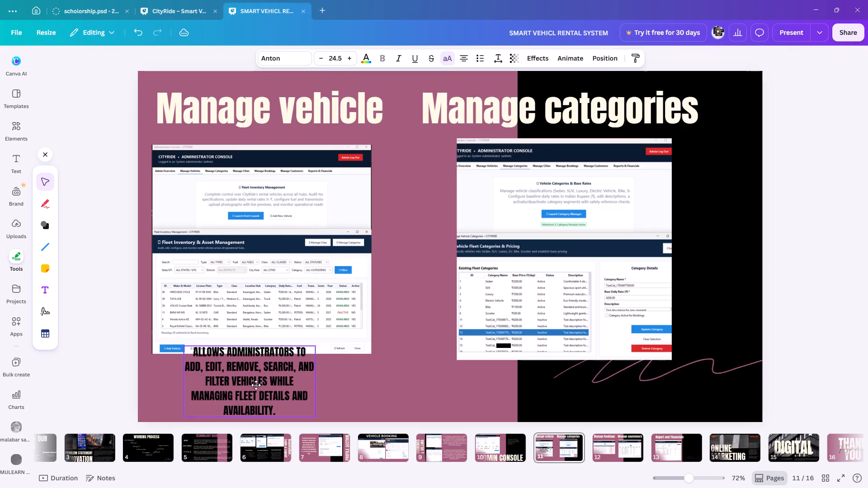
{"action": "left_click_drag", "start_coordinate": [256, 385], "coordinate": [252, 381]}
Move the Manage vehicle screenshot up and to the right, aligning its top edge with the Manage categories screenshot.
{"action": "left_click_drag", "start_coordinate": [290, 249], "coordinate": [307, 239]}
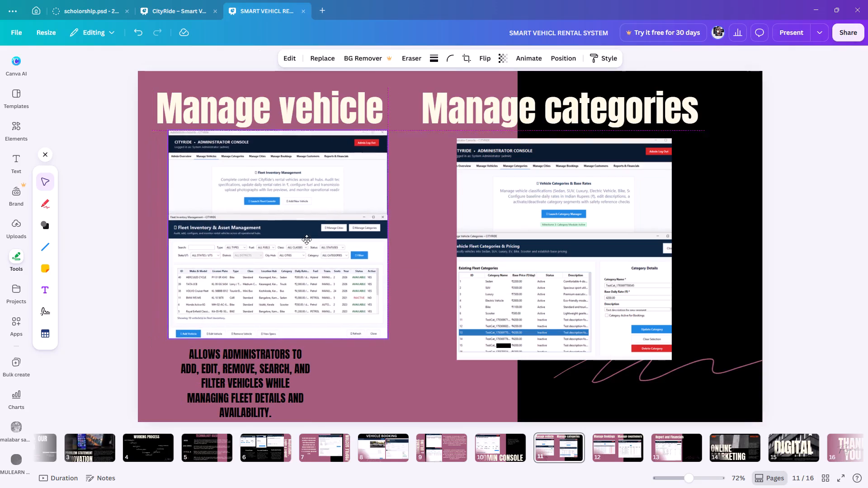
{"action": "left_click_drag", "start_coordinate": [307, 239], "coordinate": [307, 241]}
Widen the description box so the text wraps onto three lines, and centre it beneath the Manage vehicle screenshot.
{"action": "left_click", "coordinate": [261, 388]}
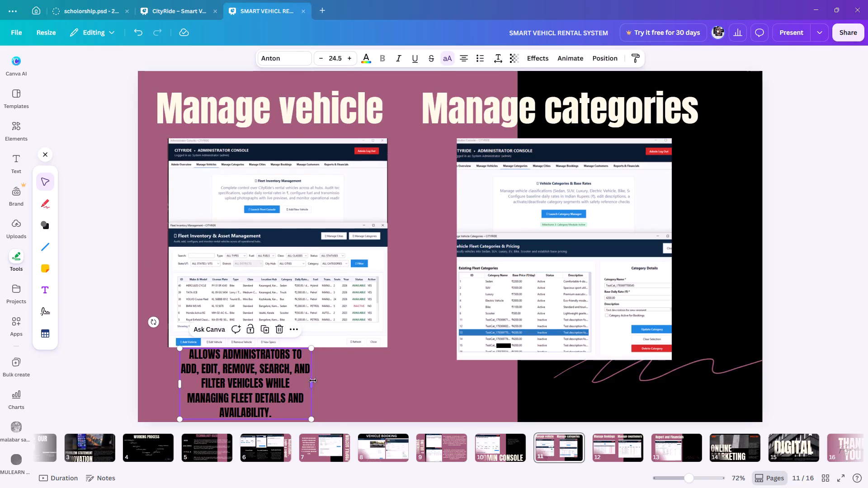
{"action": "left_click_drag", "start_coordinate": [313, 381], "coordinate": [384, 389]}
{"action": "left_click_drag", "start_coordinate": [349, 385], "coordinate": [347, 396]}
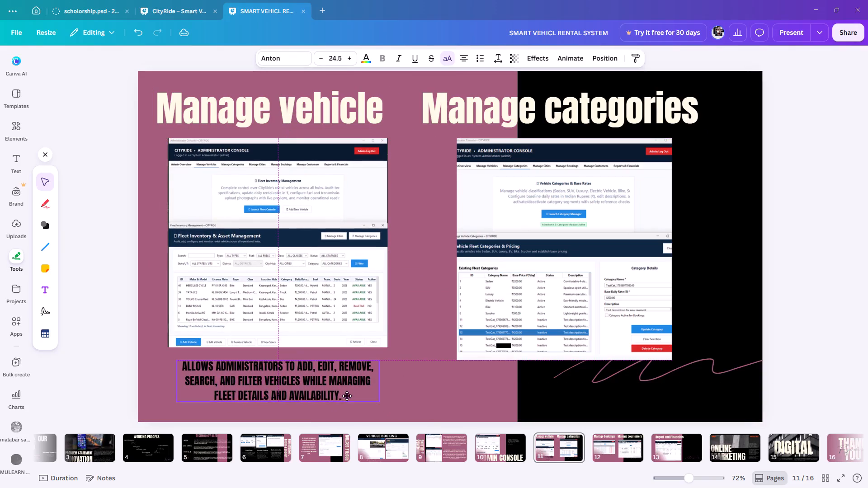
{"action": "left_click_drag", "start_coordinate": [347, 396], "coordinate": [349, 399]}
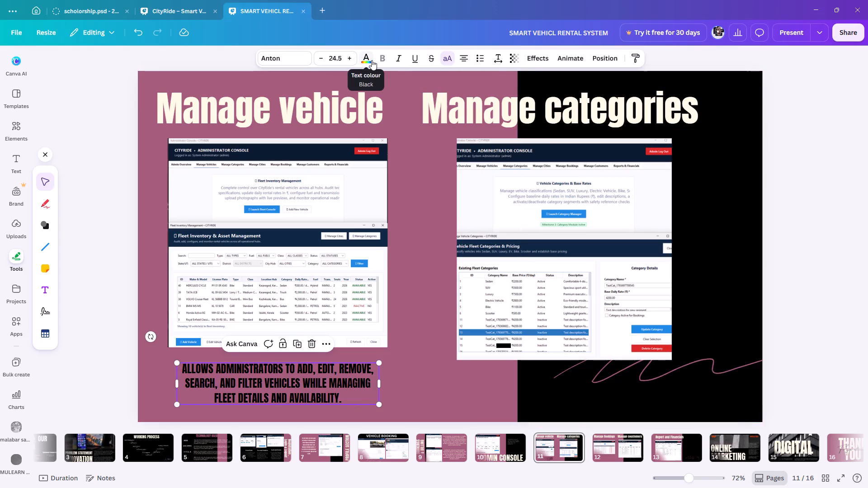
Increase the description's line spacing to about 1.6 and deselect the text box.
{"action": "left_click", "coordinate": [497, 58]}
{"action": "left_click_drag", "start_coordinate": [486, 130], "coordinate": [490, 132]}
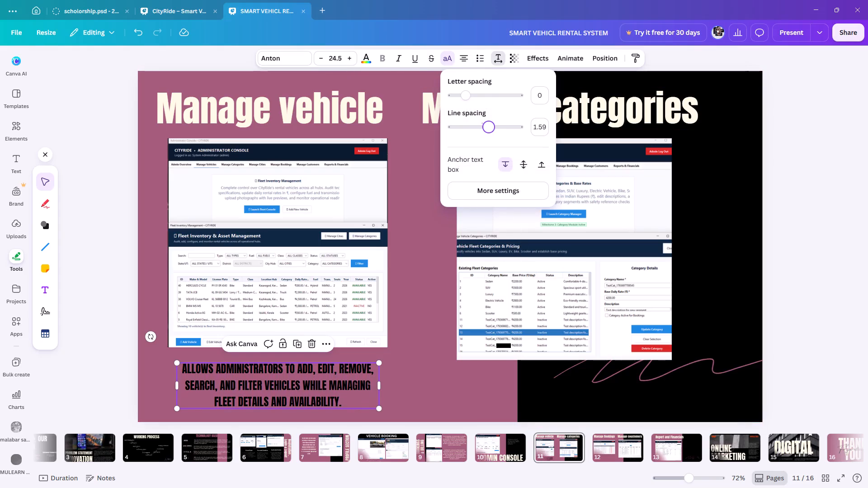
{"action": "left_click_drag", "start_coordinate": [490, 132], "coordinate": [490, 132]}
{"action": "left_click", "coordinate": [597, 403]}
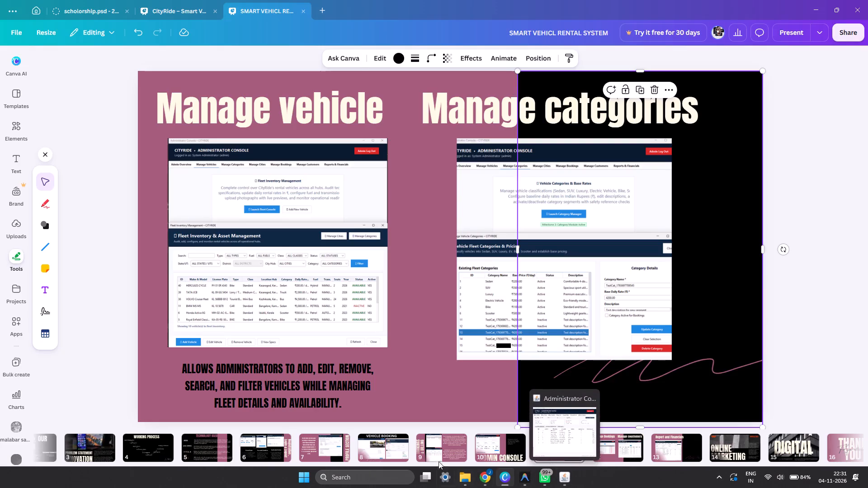
Delete the vehicle management description from page 11.
{"action": "left_click", "coordinate": [325, 377]}
{"action": "key", "text": "Delete"}
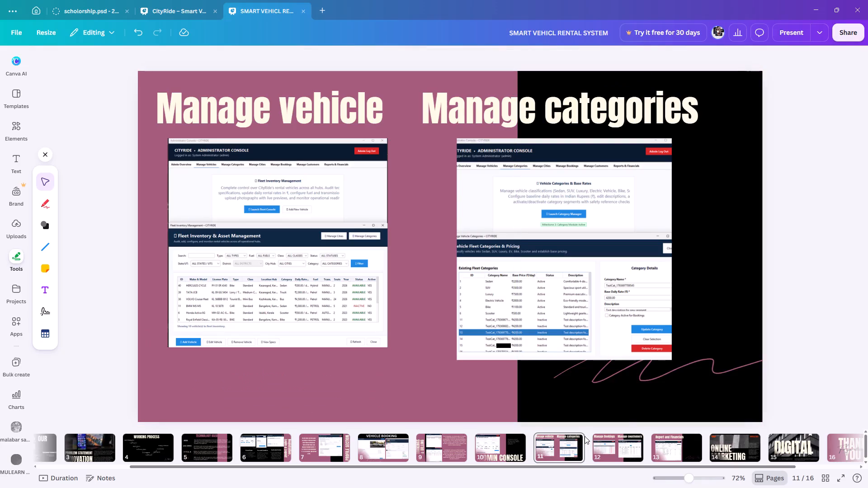
Review the layouts of pages 12, 13, 6 and 10.
{"action": "left_click", "coordinate": [629, 450]}
{"action": "left_click", "coordinate": [659, 444]}
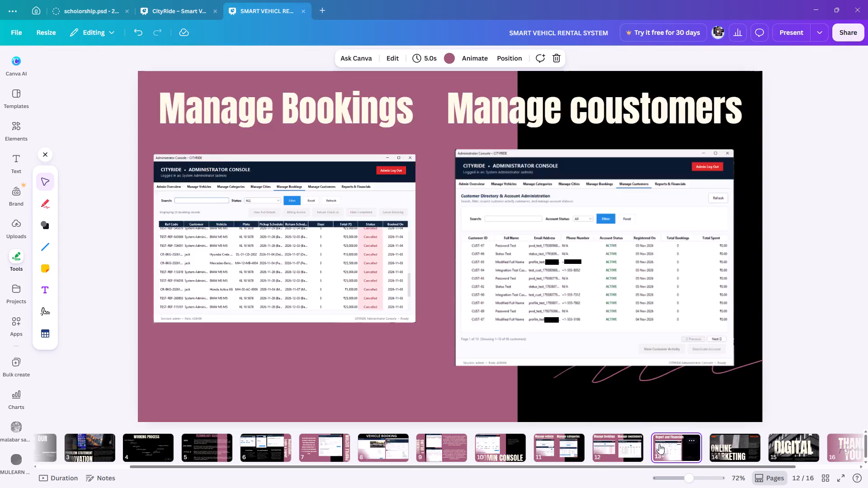
{"action": "left_click", "coordinate": [278, 441]}
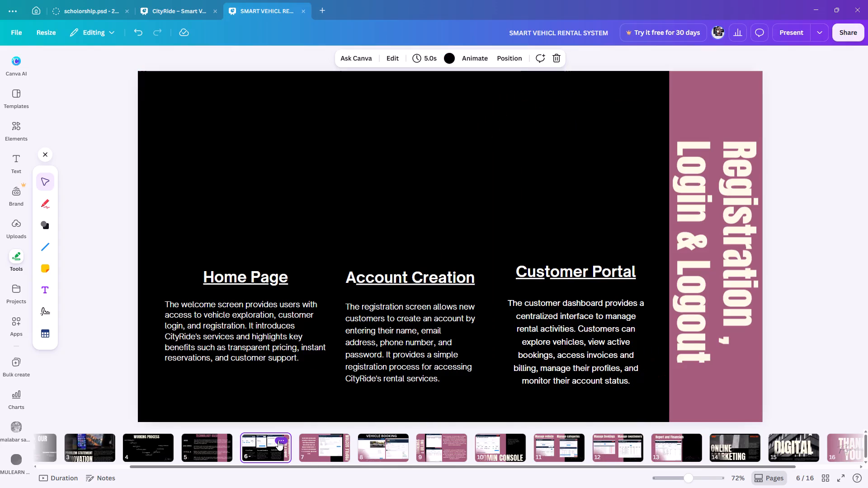
{"action": "left_click", "coordinate": [513, 444]}
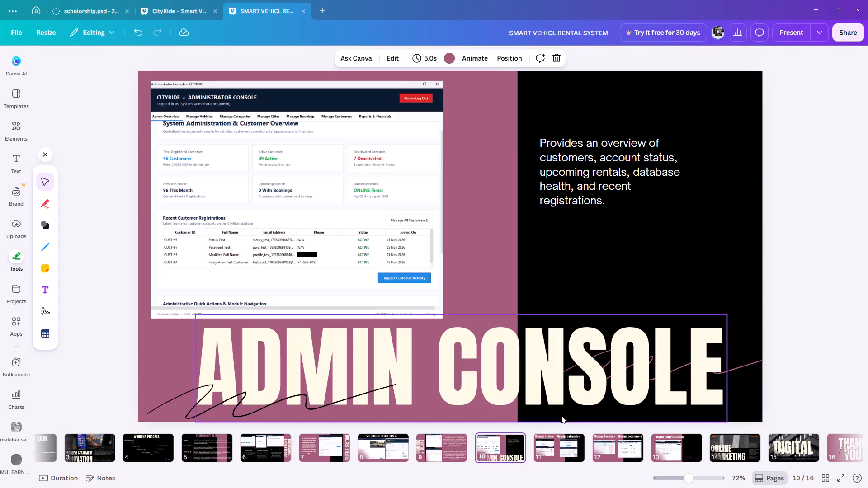
Return to page 11 and enlarge the Manage vehicle screenshot from its lower-right corner to about 736 by 700.
{"action": "left_click", "coordinate": [574, 464]}
{"action": "left_click", "coordinate": [572, 452]}
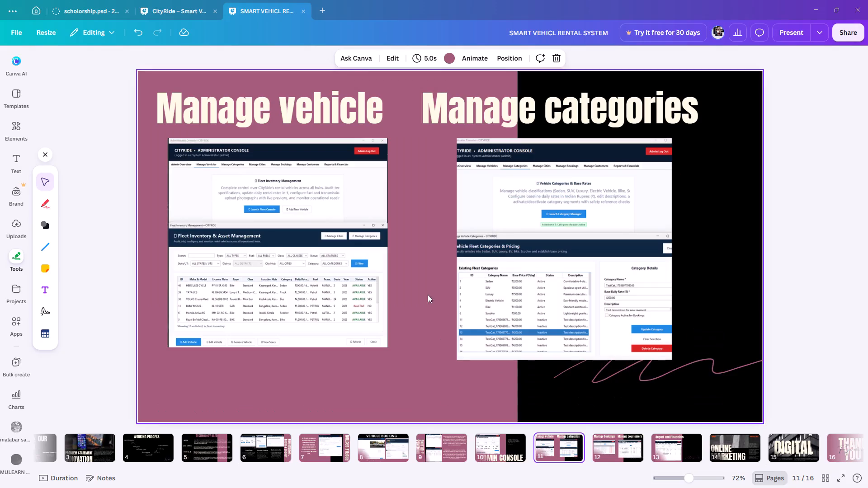
{"action": "left_click", "coordinate": [521, 312]}
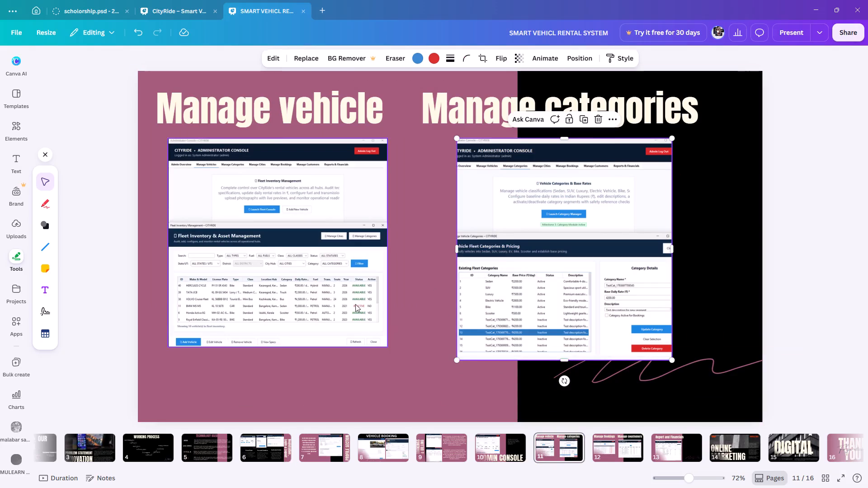
{"action": "left_click", "coordinate": [349, 296]}
{"action": "left_click_drag", "start_coordinate": [390, 351], "coordinate": [394, 352]}
{"action": "left_click", "coordinate": [356, 324]}
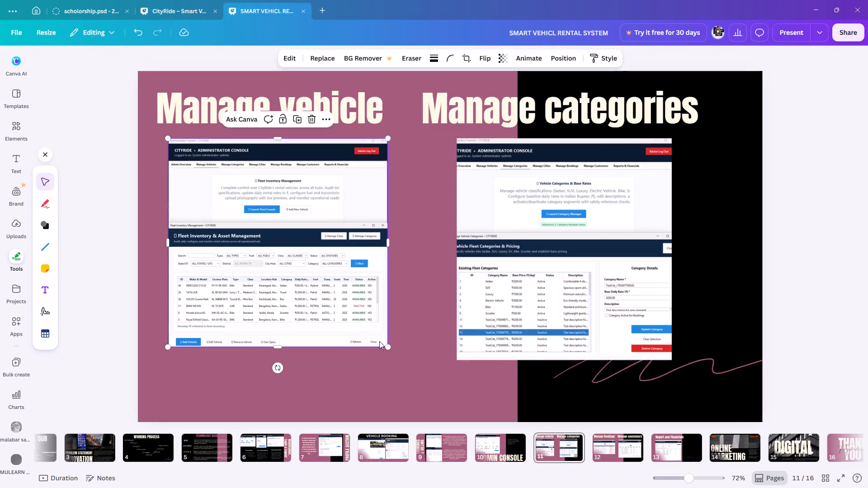
{"action": "left_click_drag", "start_coordinate": [385, 345], "coordinate": [408, 360]}
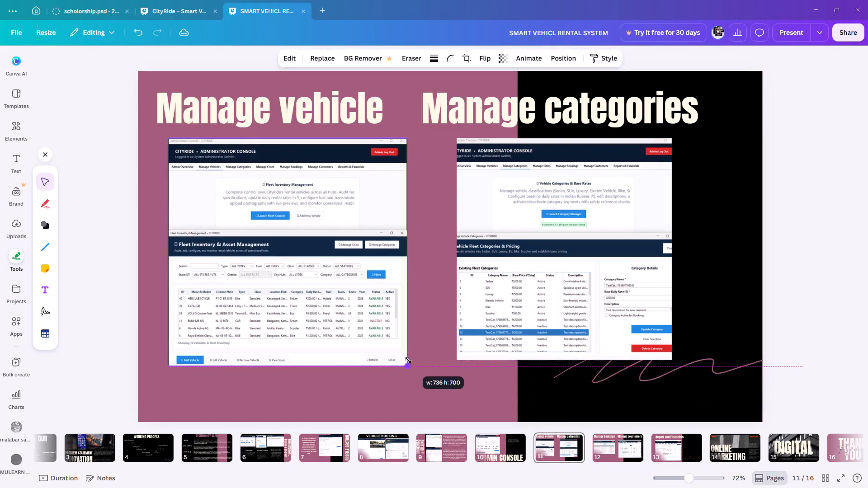
{"action": "left_click_drag", "start_coordinate": [408, 360], "coordinate": [399, 351]}
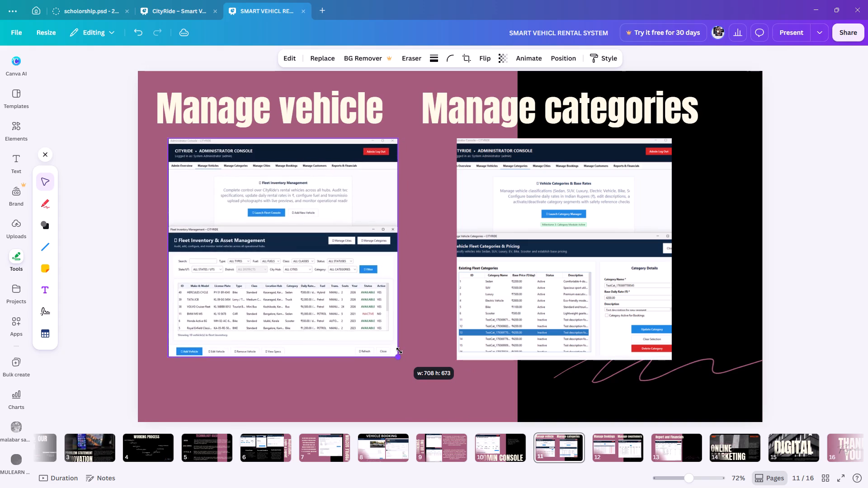
{"action": "left_click_drag", "start_coordinate": [399, 351], "coordinate": [410, 359]}
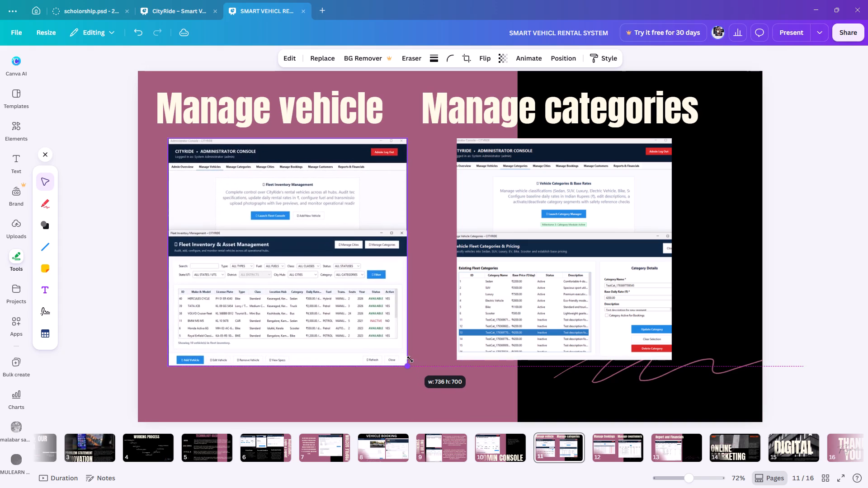
{"action": "left_click_drag", "start_coordinate": [410, 359], "coordinate": [409, 357]}
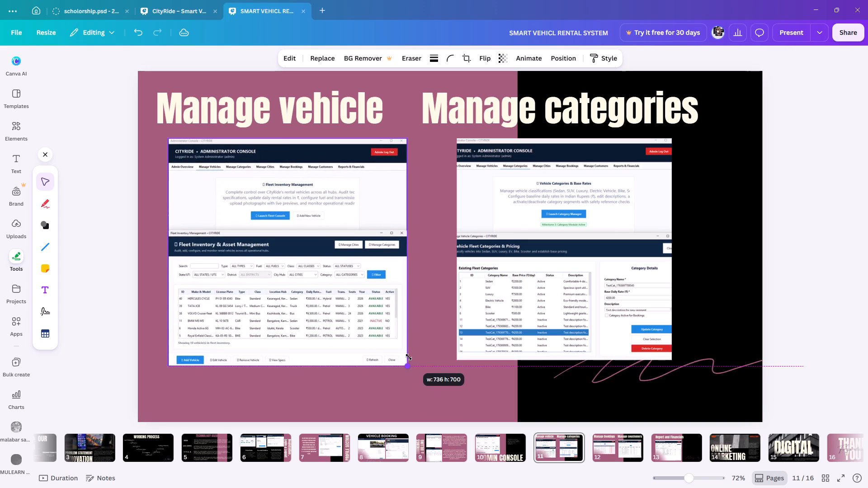
{"action": "left_click_drag", "start_coordinate": [409, 357], "coordinate": [408, 357]}
Enlarge the Manage categories screenshot from its lower-left corner until its bottom edge roughly aligns with the vehicle screenshot.
{"action": "left_click", "coordinate": [537, 331]}
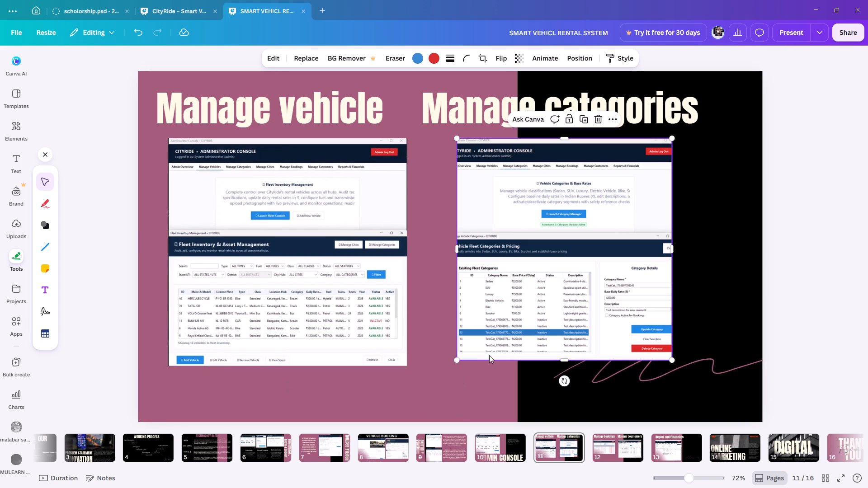
{"action": "left_click_drag", "start_coordinate": [454, 360], "coordinate": [454, 362]}
{"action": "left_click_drag", "start_coordinate": [454, 362], "coordinate": [449, 369]}
{"action": "left_click", "coordinate": [413, 393]}
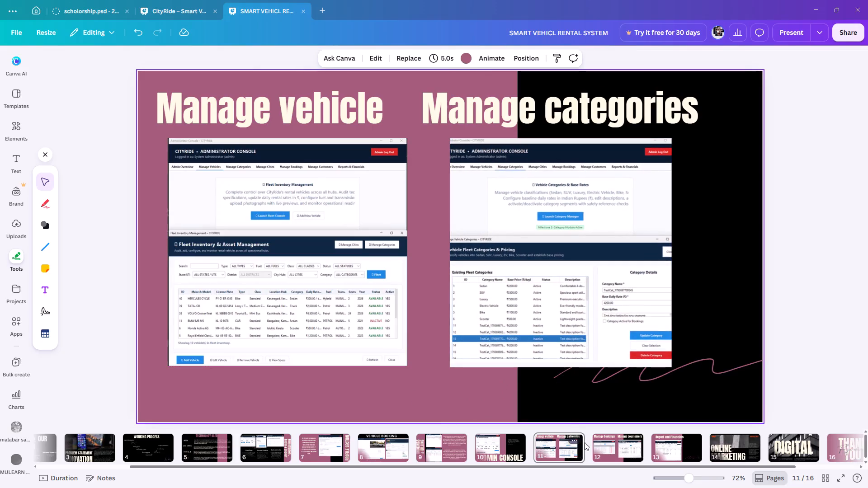
On page 12, crop a thin strip off the bottom of the Manage Bookings screenshot.
{"action": "left_click", "coordinate": [600, 439]}
{"action": "left_click", "coordinate": [354, 298]}
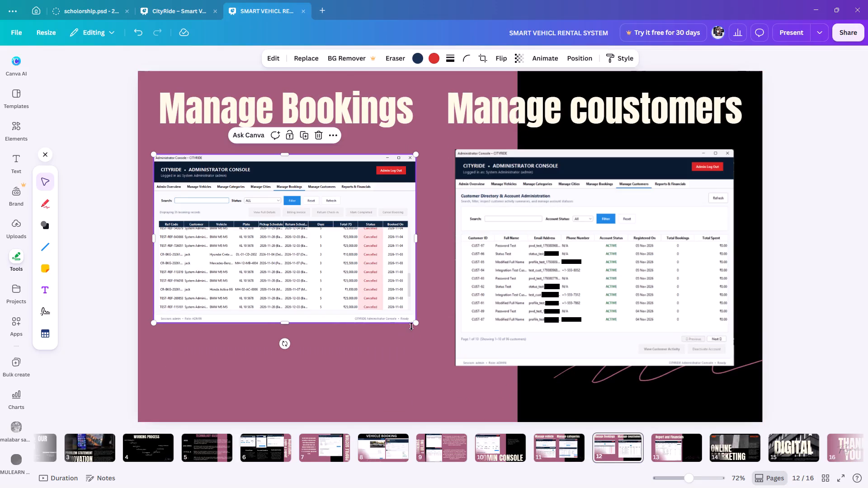
{"action": "left_click_drag", "start_coordinate": [411, 324], "coordinate": [398, 320]}
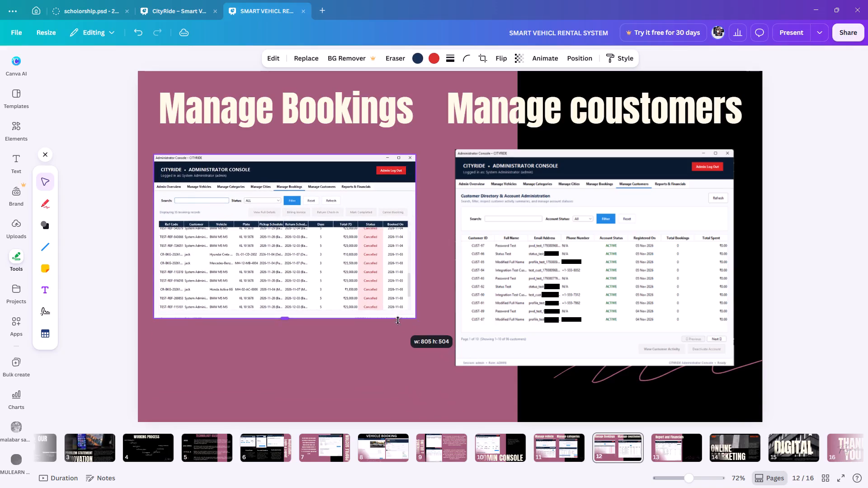
{"action": "left_click_drag", "start_coordinate": [398, 320], "coordinate": [401, 322]}
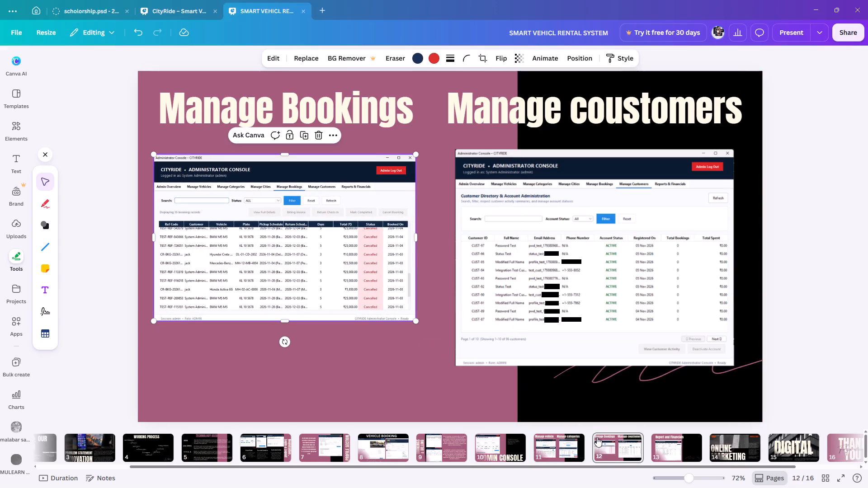
On page 13, shift the Report and Financials title left so its lettering fits within the pink area.
{"action": "left_click", "coordinate": [656, 434]}
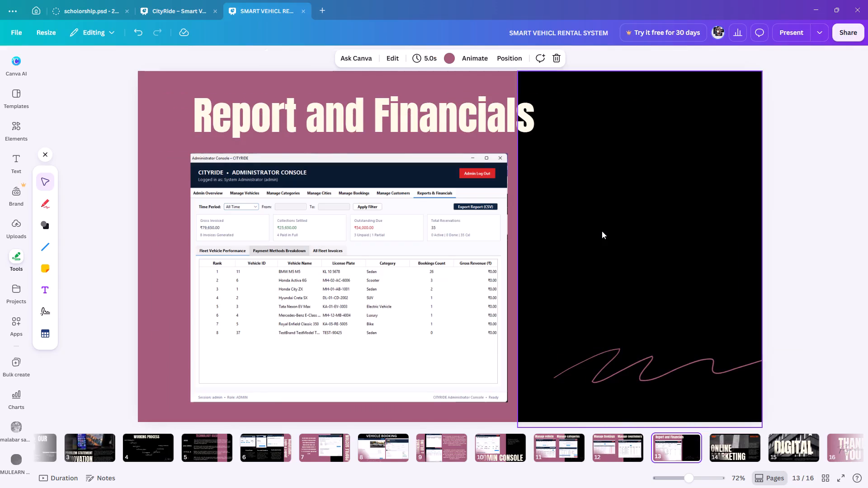
{"action": "left_click_drag", "start_coordinate": [386, 118], "coordinate": [349, 119]}
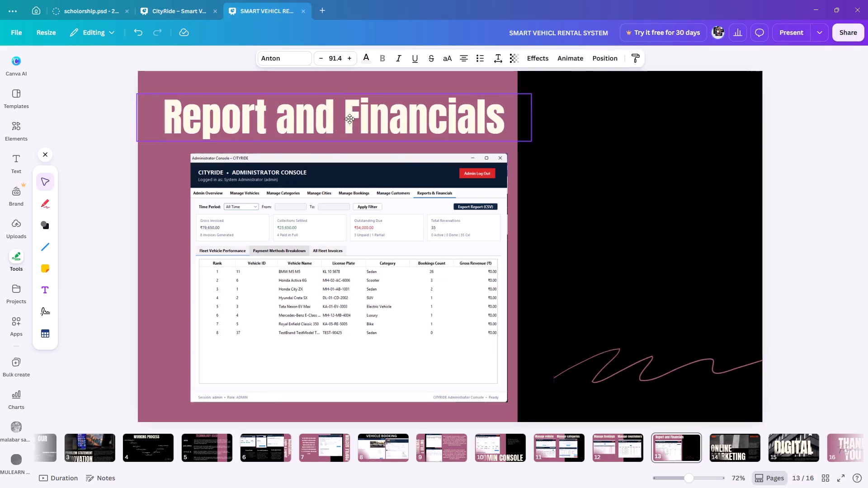
{"action": "left_click_drag", "start_coordinate": [349, 119], "coordinate": [350, 116]}
Delete the leftover Online Marketing template page, page 14.
{"action": "left_click", "coordinate": [737, 454]}
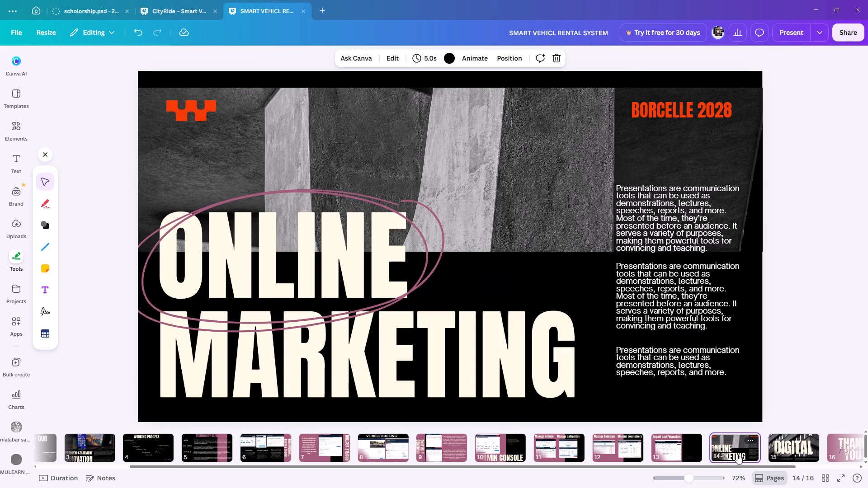
{"action": "key", "text": "Delete"}
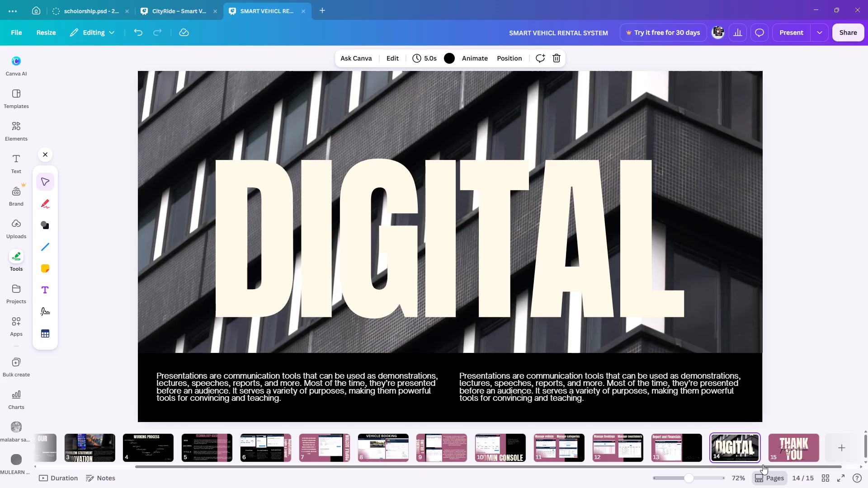
Review the Thank You, Technology Used, Profile Section and Vehicle Booking pages.
{"action": "left_click", "coordinate": [805, 444]}
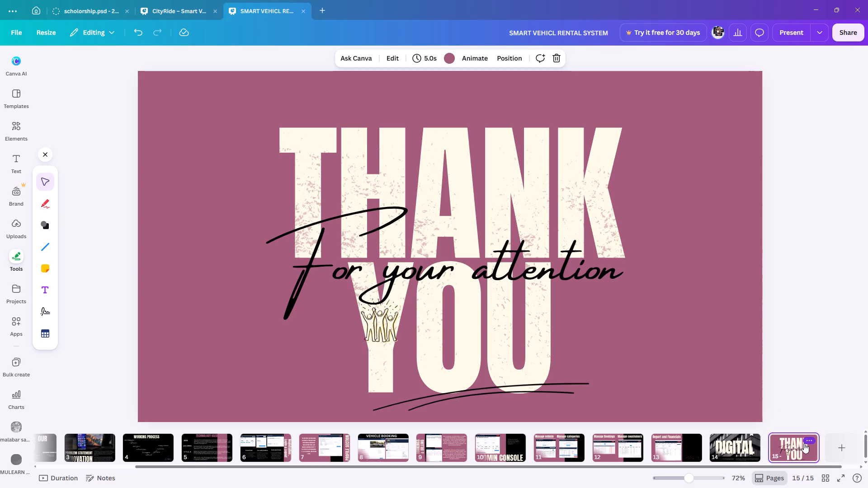
{"action": "left_click", "coordinate": [202, 450]}
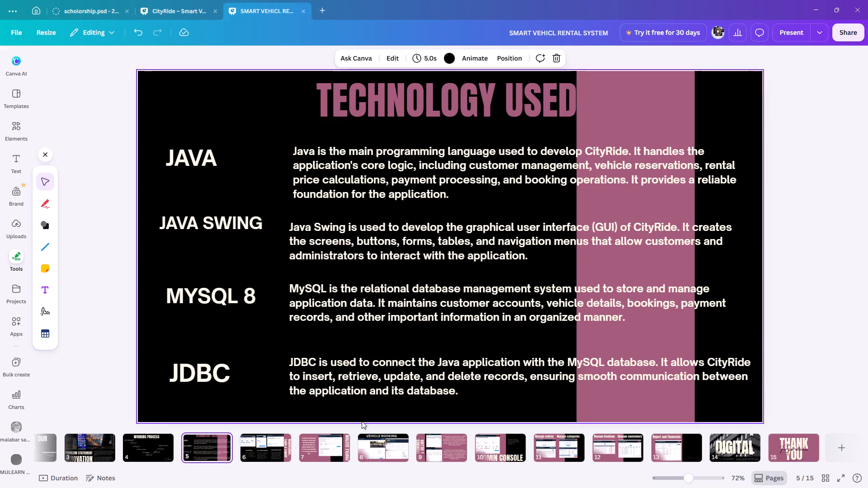
{"action": "left_click", "coordinate": [322, 446]}
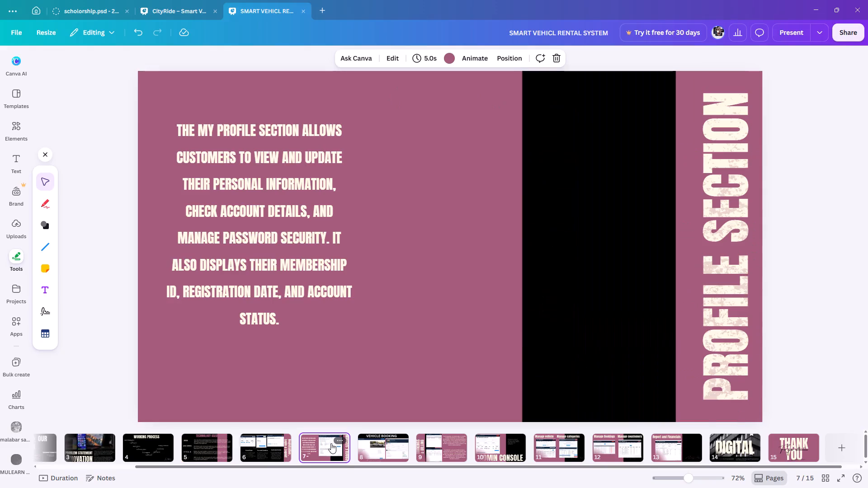
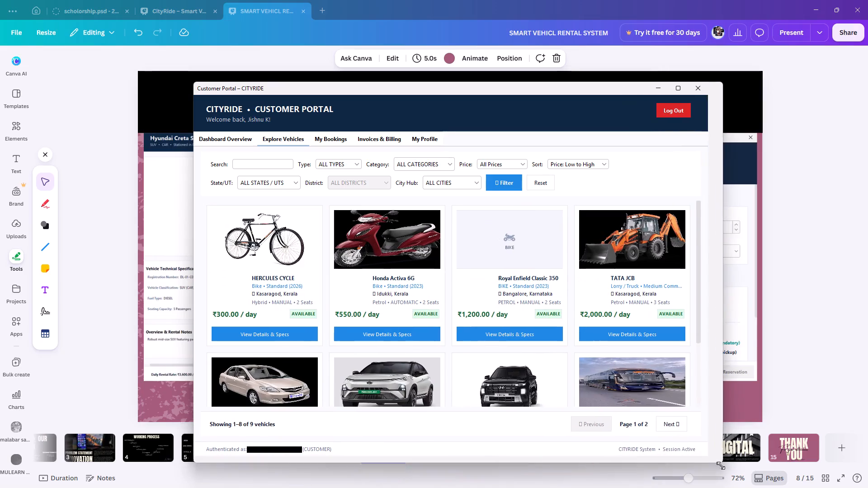
Enlarge the CityRide Customer Portal window slightly on its Explore Vehicles page.
{"action": "left_click_drag", "start_coordinate": [721, 465], "coordinate": [726, 472]}
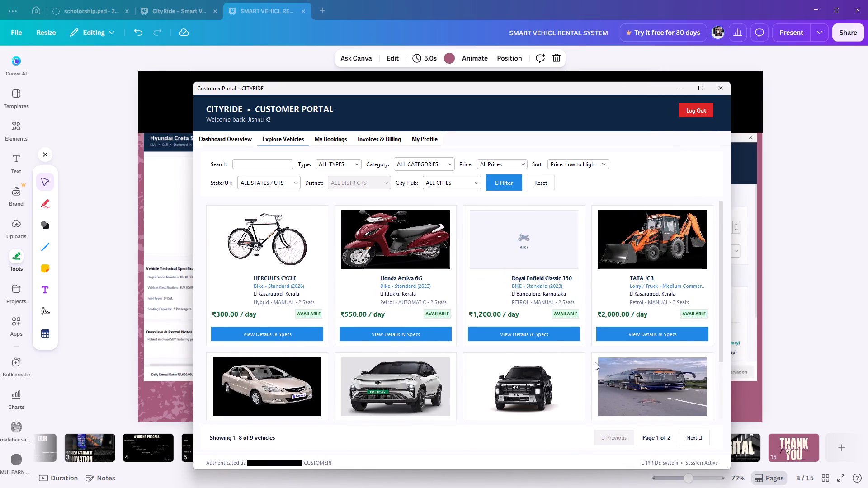
{"action": "scroll", "coordinate": [592, 361], "scroll_direction": "up", "scroll_amount": 2}
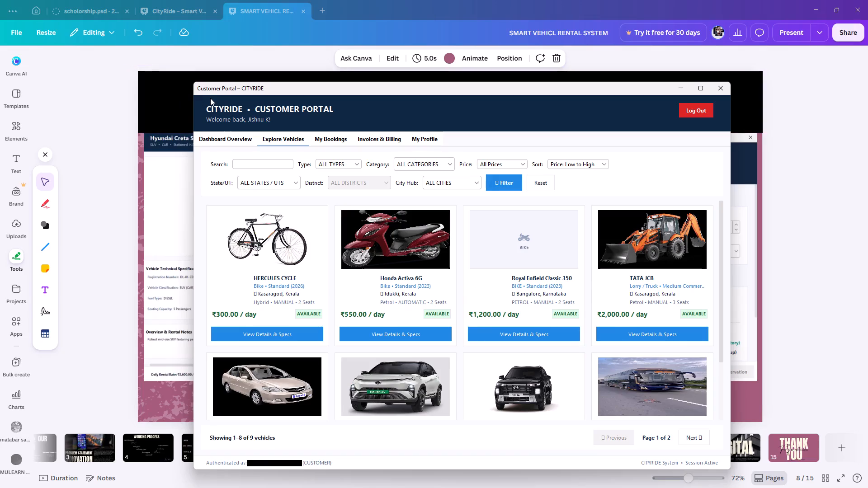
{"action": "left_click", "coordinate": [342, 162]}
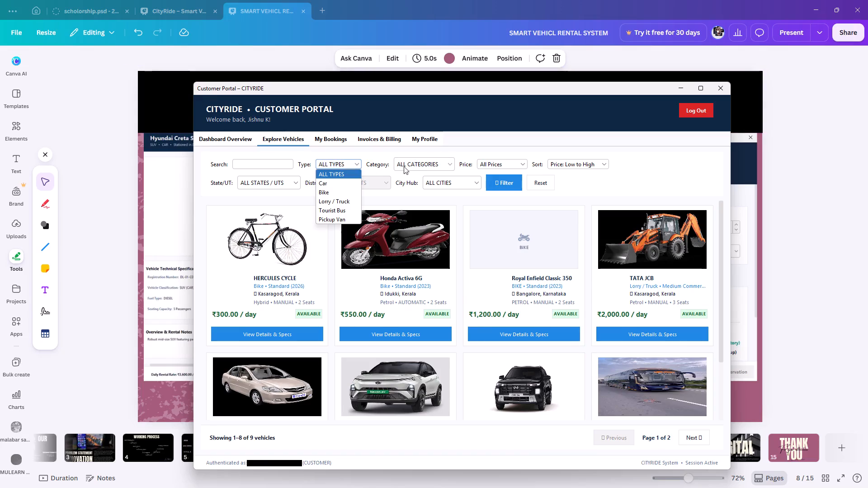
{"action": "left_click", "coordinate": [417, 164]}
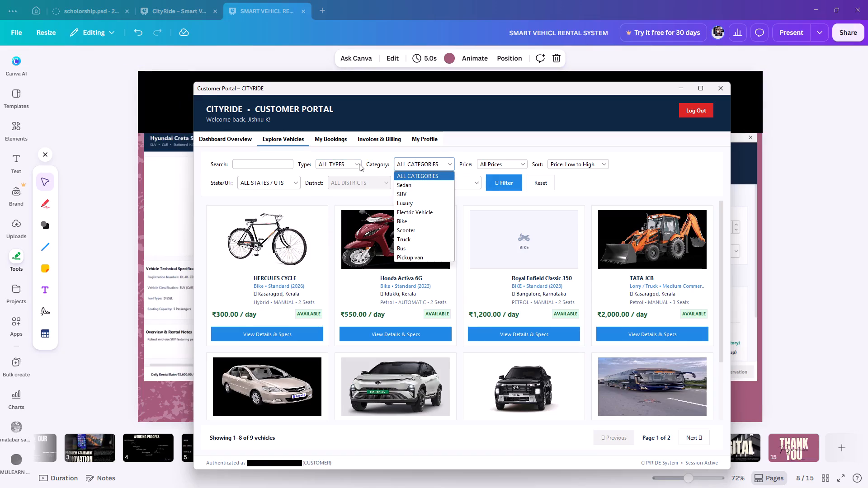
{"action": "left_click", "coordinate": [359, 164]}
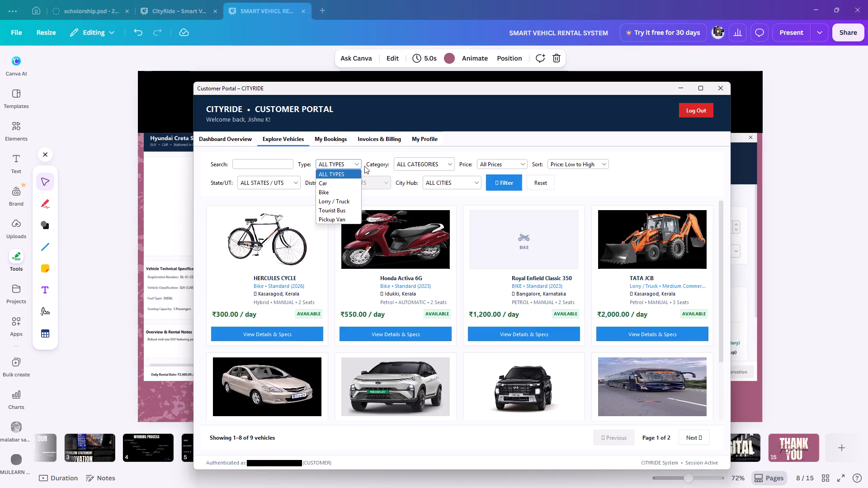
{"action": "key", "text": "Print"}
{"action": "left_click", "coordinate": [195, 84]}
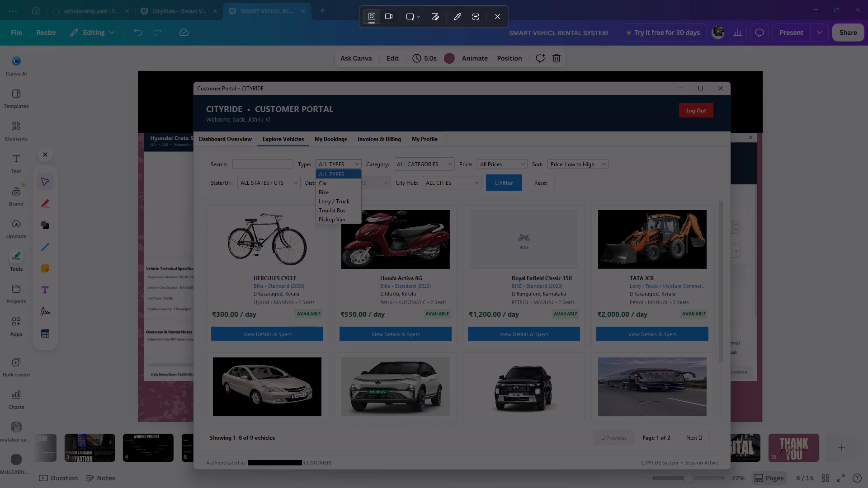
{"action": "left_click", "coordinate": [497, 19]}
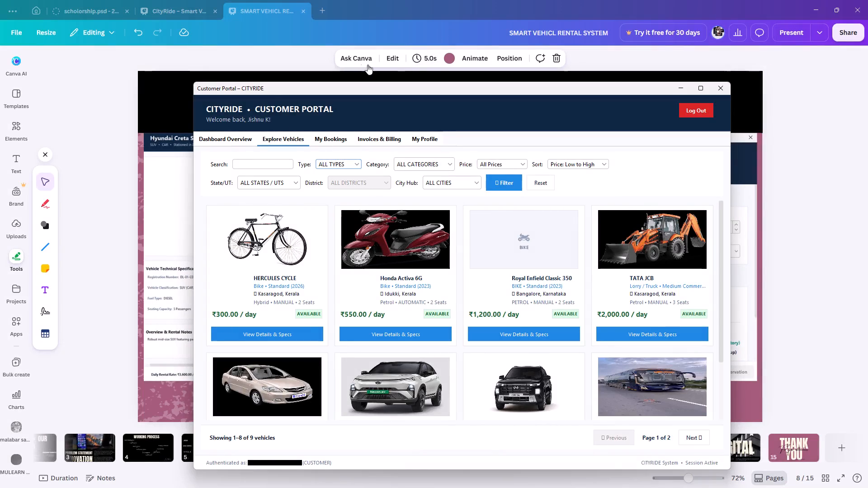
Capture a screenshot of the whole Customer Portal window showing the Explore Vehicles page.
{"action": "left_click_drag", "start_coordinate": [195, 81], "coordinate": [568, 375]}
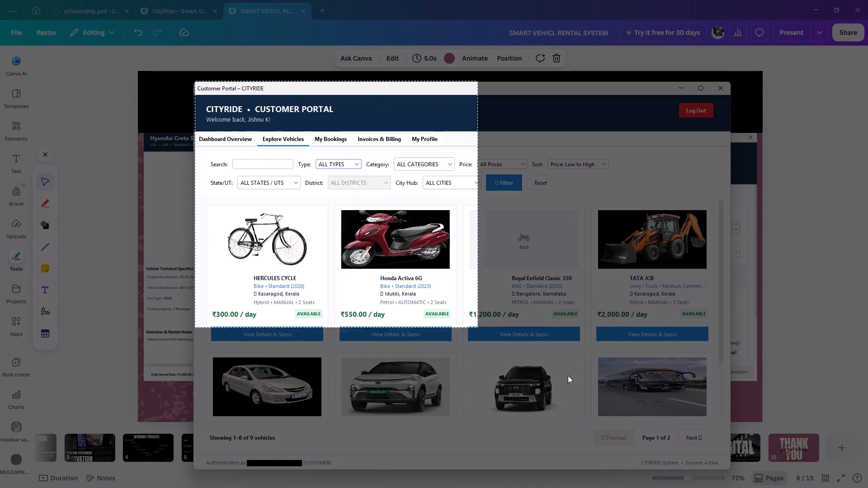
{"action": "left_click_drag", "start_coordinate": [568, 375], "coordinate": [731, 469]}
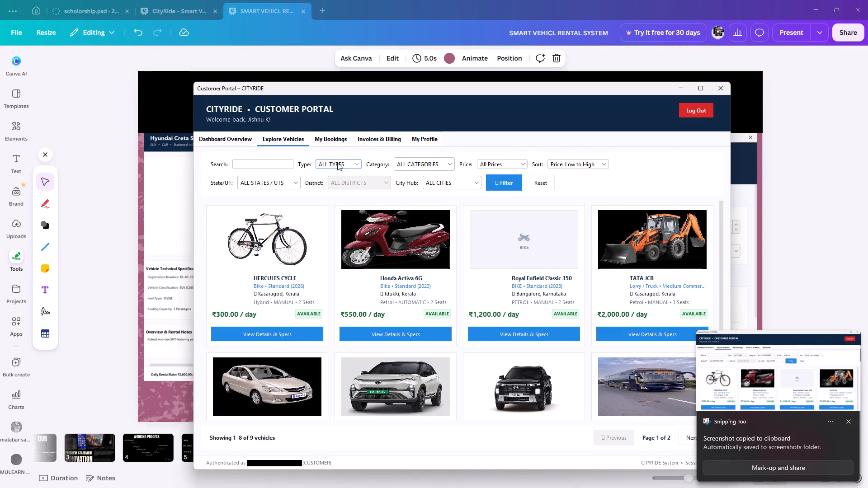
Capture a screenshot of the Explore Vehicles filters and first row of vehicles with the Type options expanded.
{"action": "left_click", "coordinate": [337, 163]}
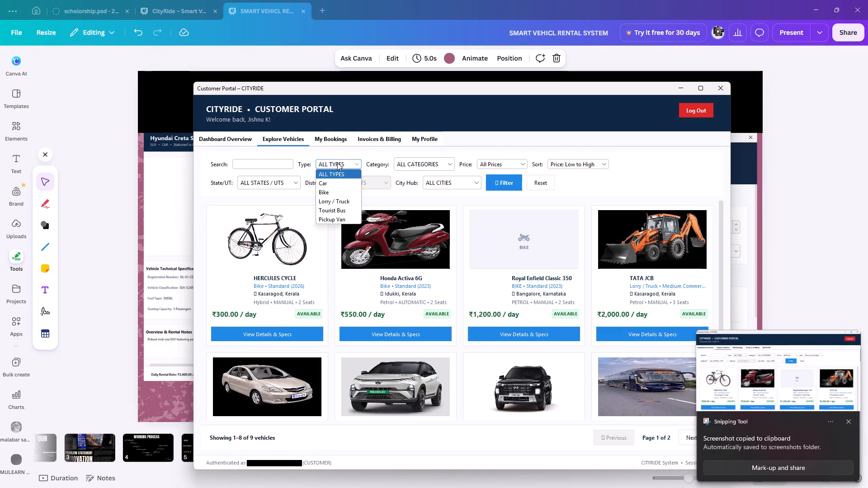
{"action": "key", "text": "Delete"}
{"action": "key", "text": "Print"}
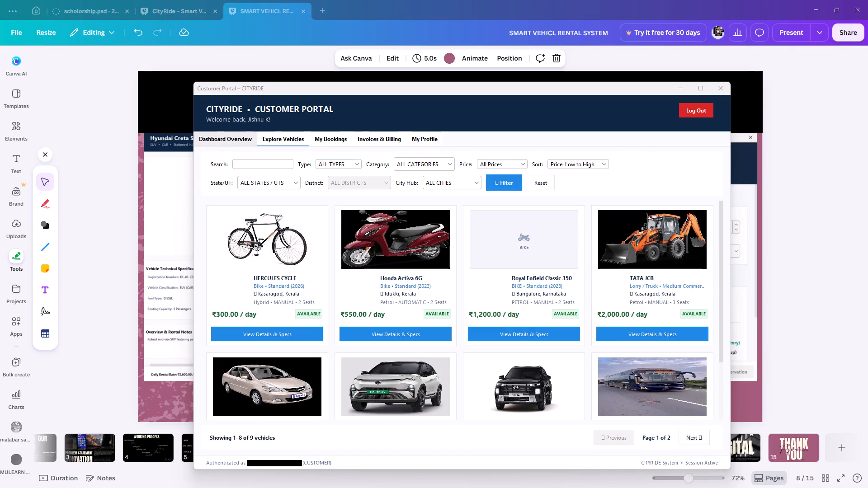
{"action": "left_click_drag", "start_coordinate": [206, 134], "coordinate": [728, 264]}
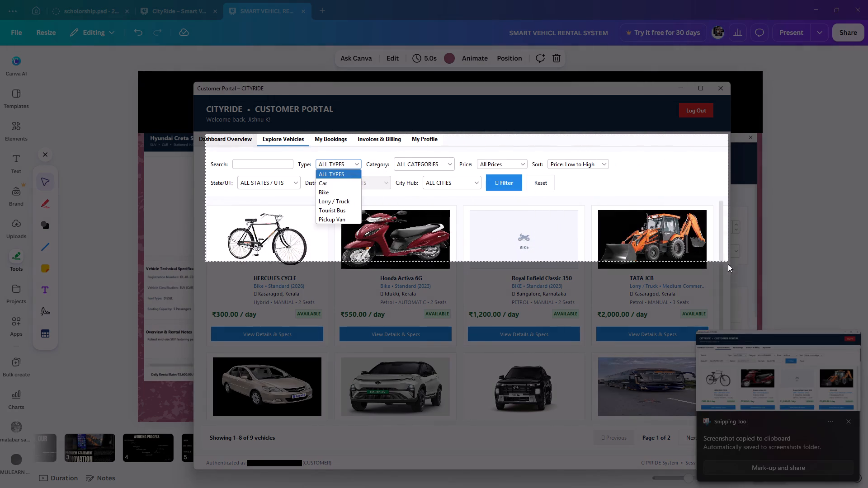
{"action": "left_click_drag", "start_coordinate": [728, 264], "coordinate": [728, 347]}
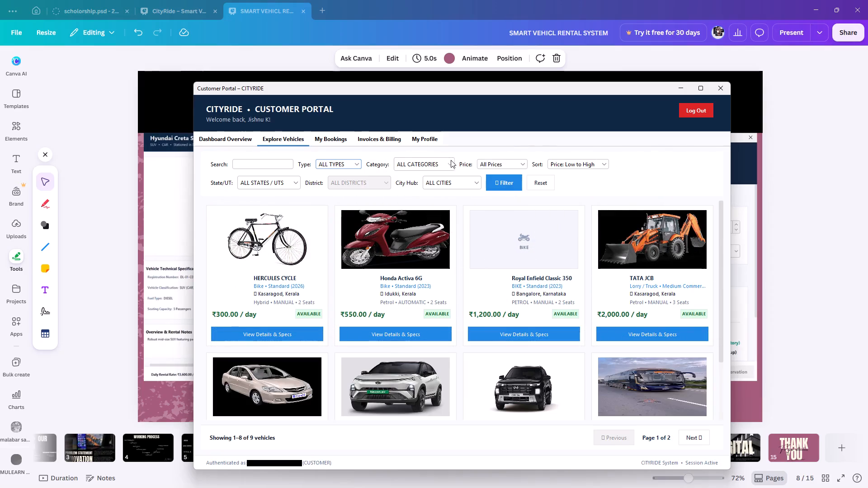
Capture a screenshot of the Explore Vehicles filters and first row of vehicles with the Category options expanded.
{"action": "left_click", "coordinate": [426, 159]}
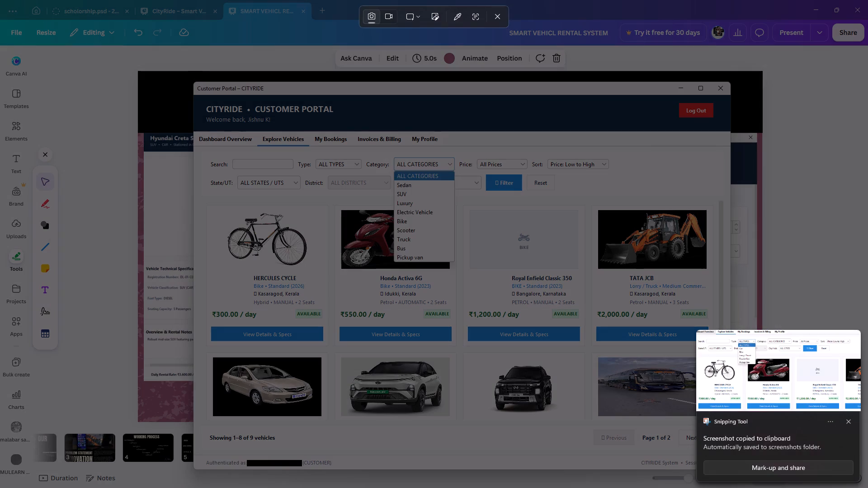
{"action": "left_click_drag", "start_coordinate": [197, 130], "coordinate": [738, 357]}
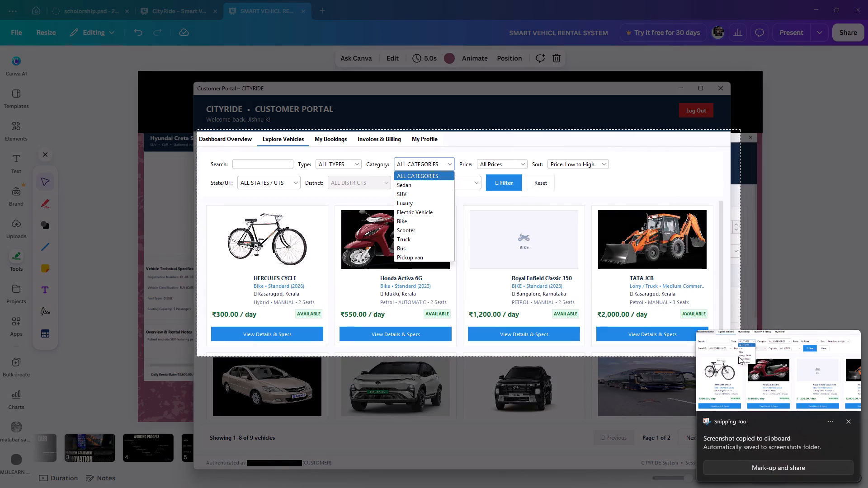
{"action": "left_click_drag", "start_coordinate": [738, 357], "coordinate": [731, 358]}
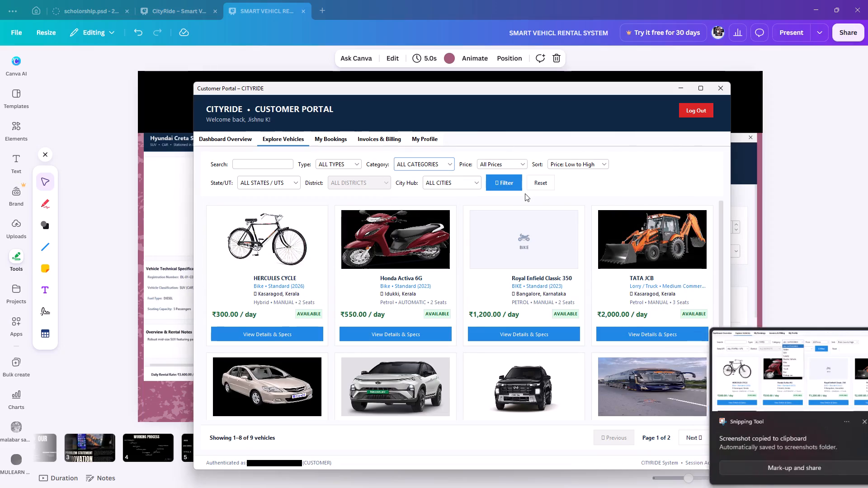
Switch to Canva and duplicate the Vehicle Booking page, page 8.
{"action": "left_click", "coordinate": [804, 151]}
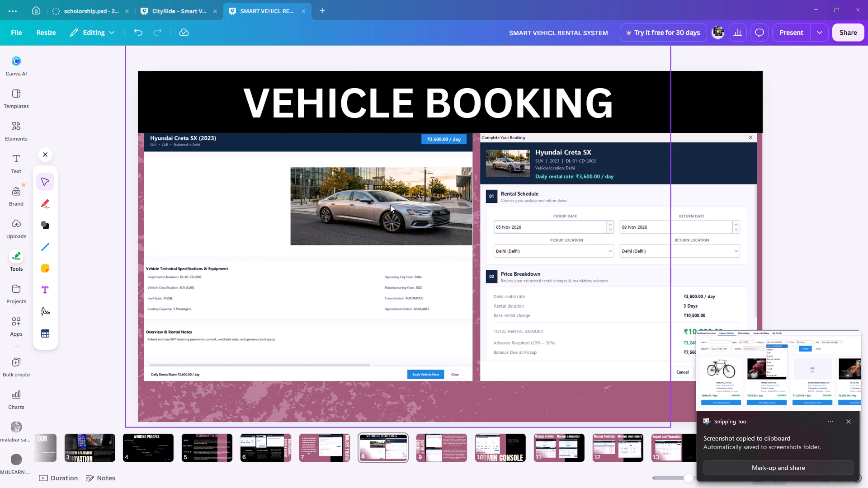
{"action": "right_click", "coordinate": [381, 445]}
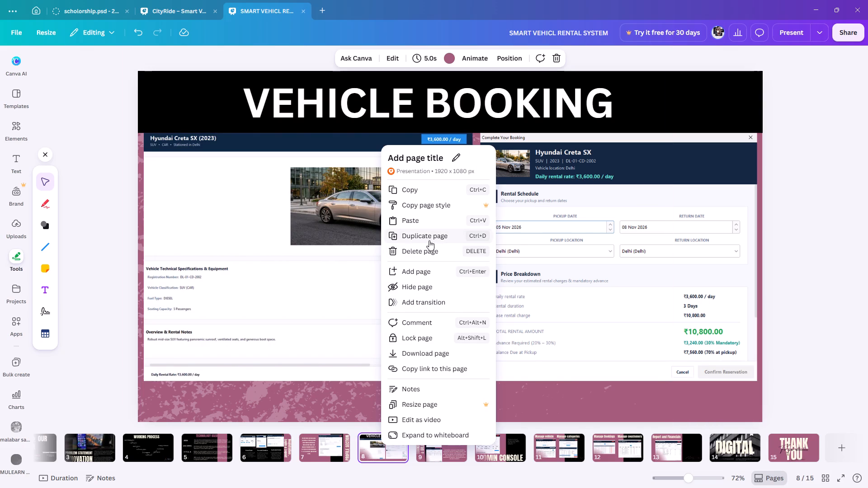
{"action": "left_click", "coordinate": [429, 240]}
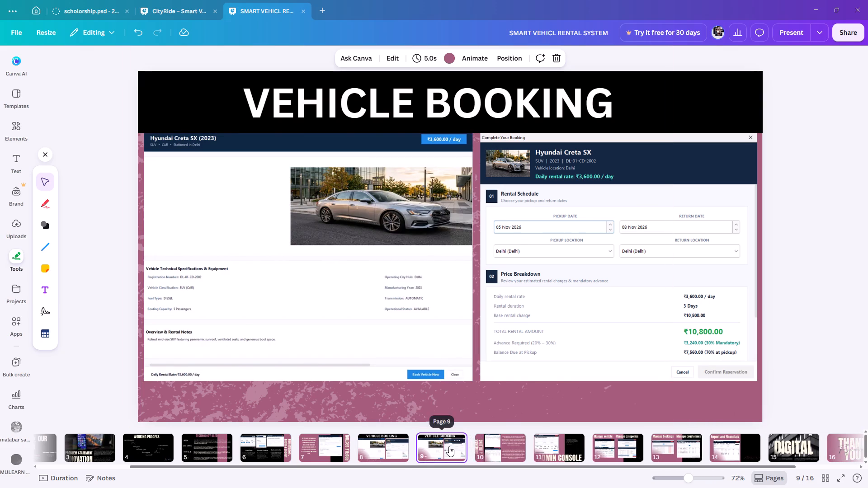
Change the Vehicle Booking title on page 8 to EXPLORE VEHICLE.
{"action": "left_click", "coordinate": [381, 452]}
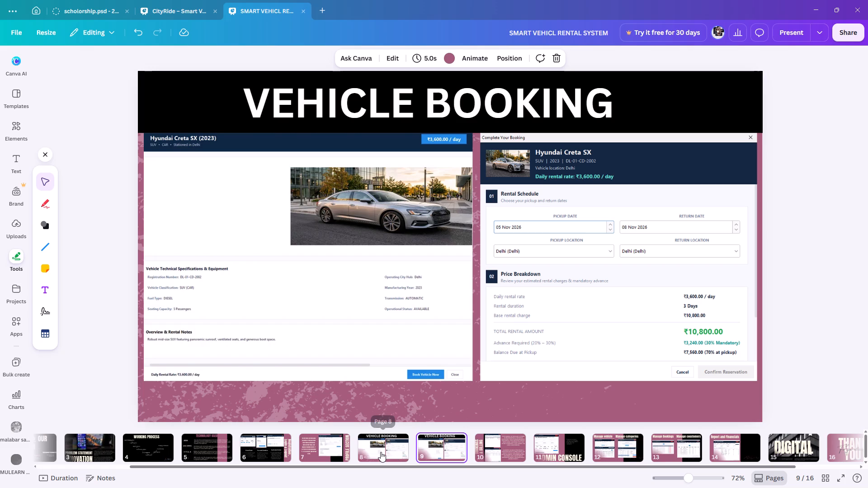
{"action": "double_click", "coordinate": [341, 87]}
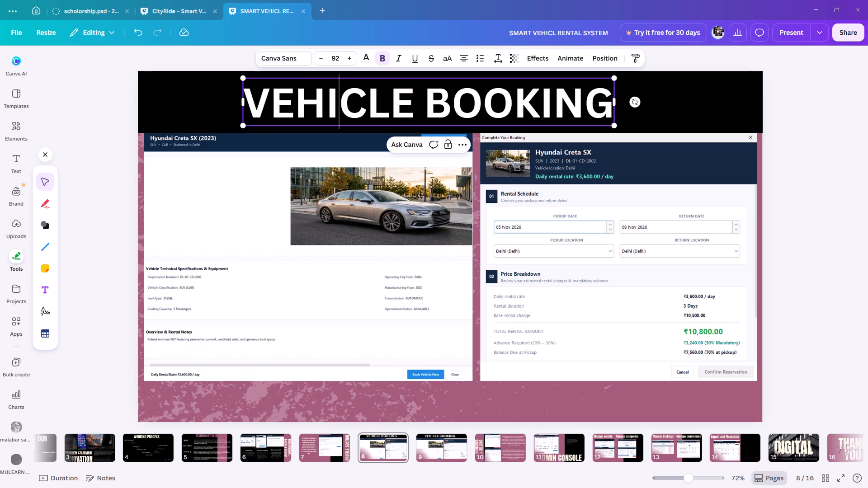
{"action": "double_click", "coordinate": [341, 87]}
{"action": "left_click", "coordinate": [341, 87]}
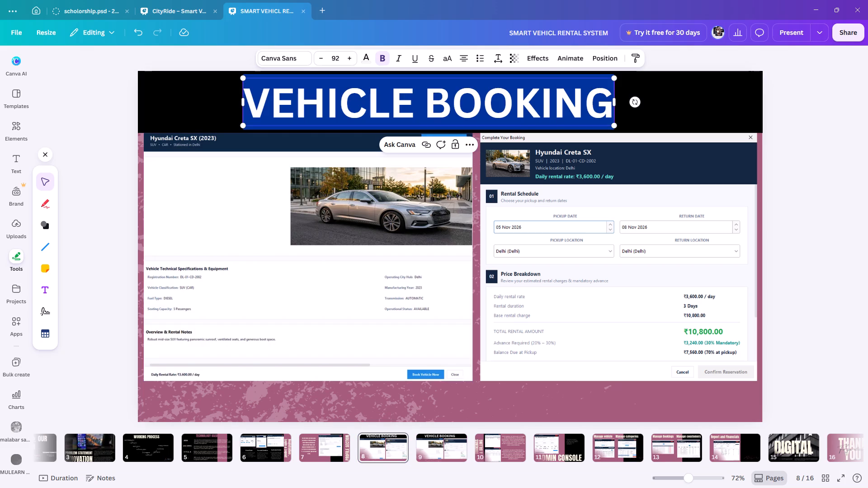
{"action": "type", "text": "EXPL"}
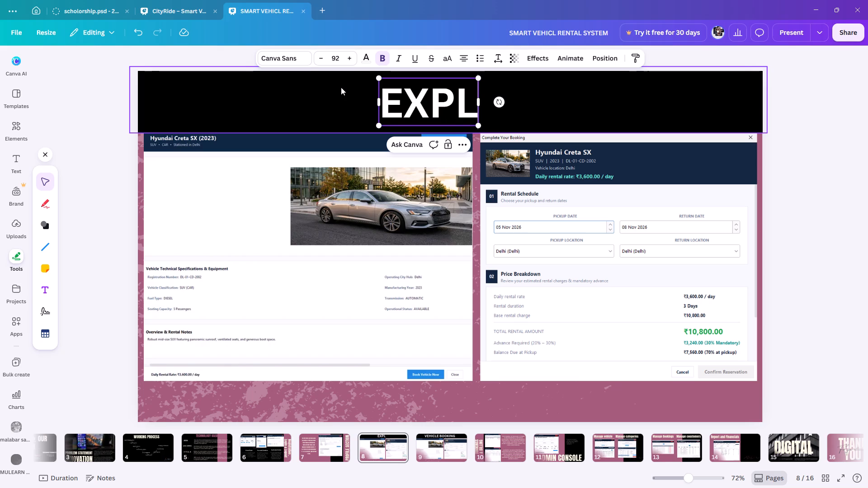
{"action": "type", "text": "ORE VEHICLE"}
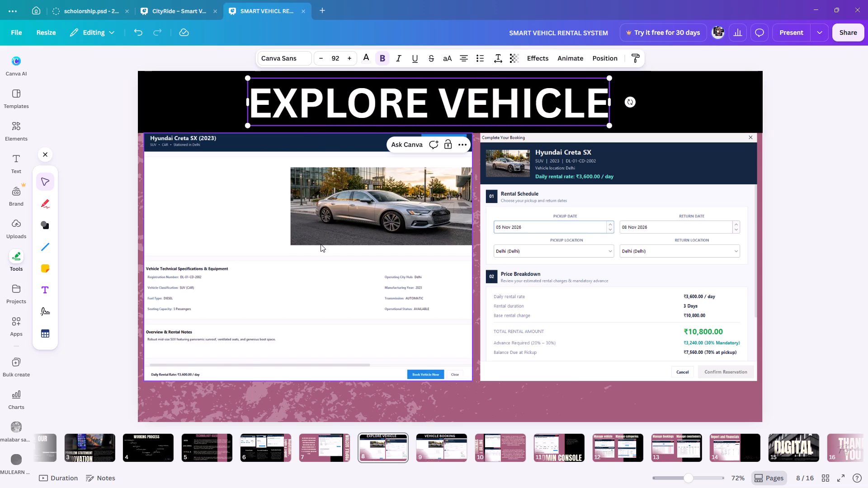
Delete the car details and Complete Your Booking screenshots from page 8.
{"action": "left_click", "coordinate": [321, 244]}
{"action": "key", "text": "Delete"}
{"action": "left_click", "coordinate": [616, 253]}
{"action": "key", "text": "Delete"}
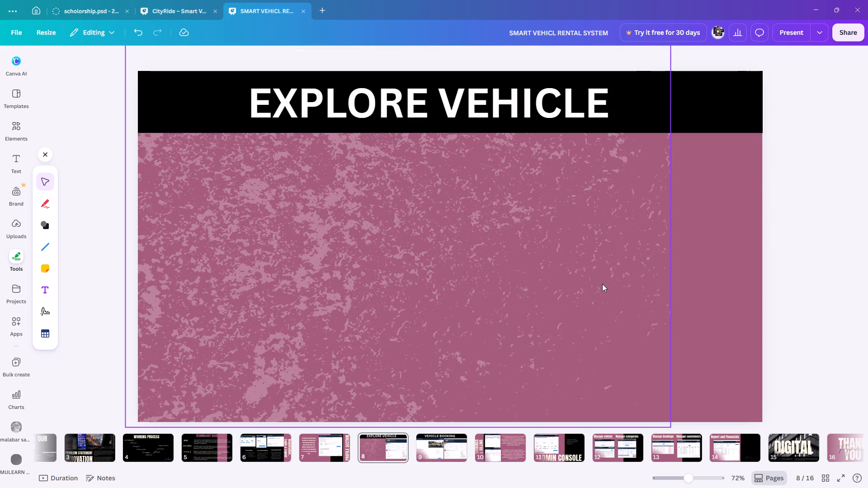
Insert Screenshot 2026-11-04 223413.png from the Screenshots folder on page 8, placing it at the left side just below the title.
{"action": "left_click", "coordinate": [470, 479]}
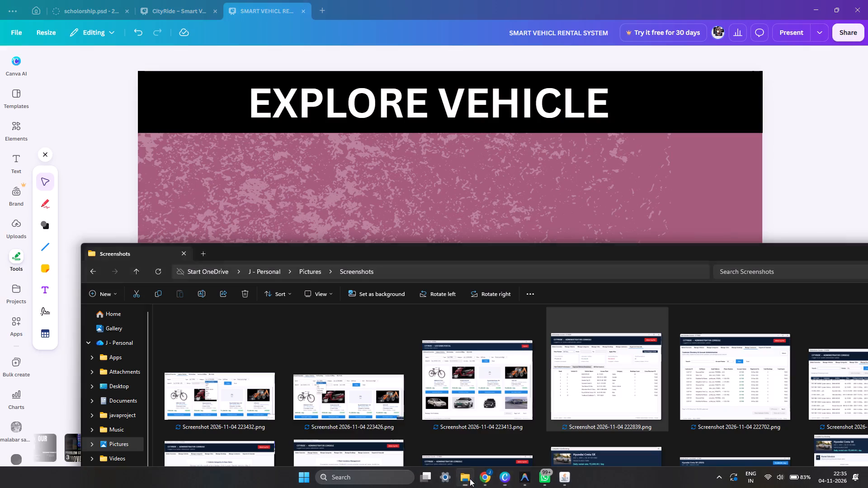
{"action": "left_click_drag", "start_coordinate": [498, 394], "coordinate": [263, 192]}
{"action": "left_click_drag", "start_coordinate": [374, 274], "coordinate": [262, 280]}
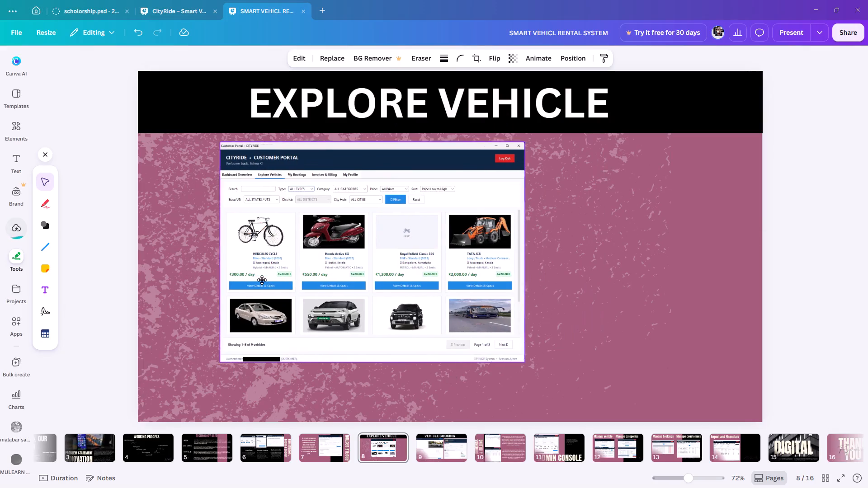
{"action": "left_click_drag", "start_coordinate": [262, 280], "coordinate": [231, 274]}
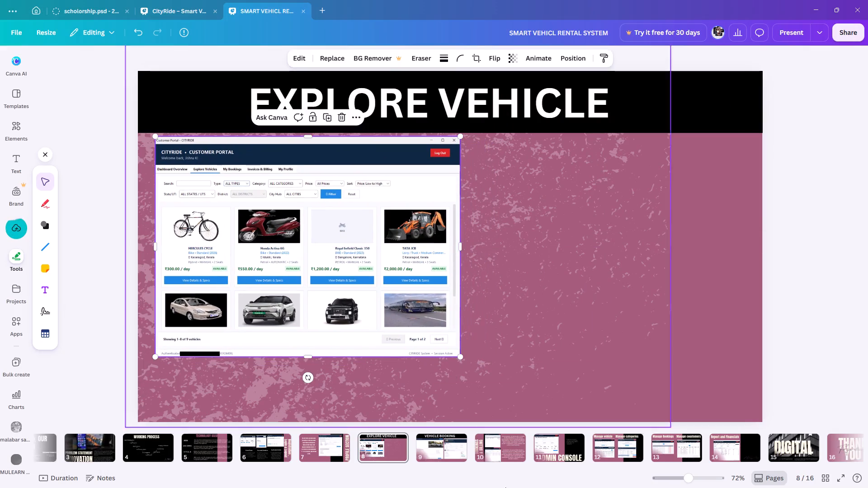
Insert Screenshot 2026-11-04 223426.png, showing the Type options, from the Screenshots folder onto page 8.
{"action": "left_click", "coordinate": [470, 476]}
{"action": "left_click_drag", "start_coordinate": [370, 404], "coordinate": [537, 258]}
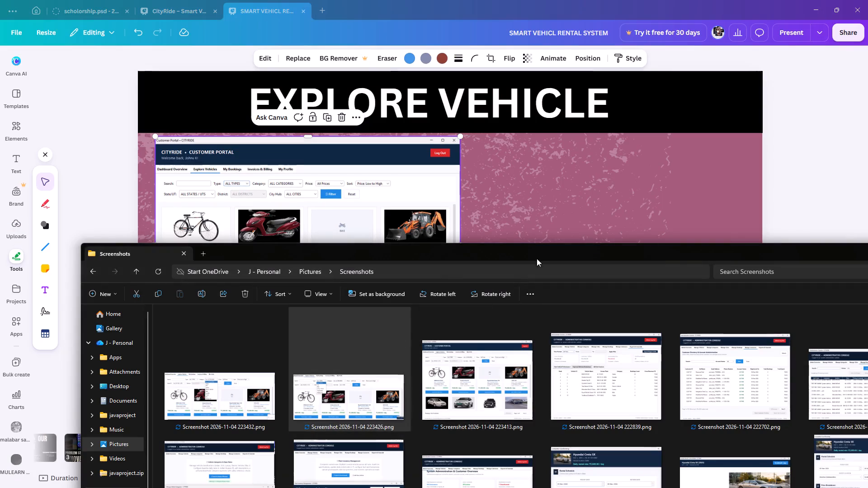
{"action": "left_click_drag", "start_coordinate": [537, 258], "coordinate": [554, 200]}
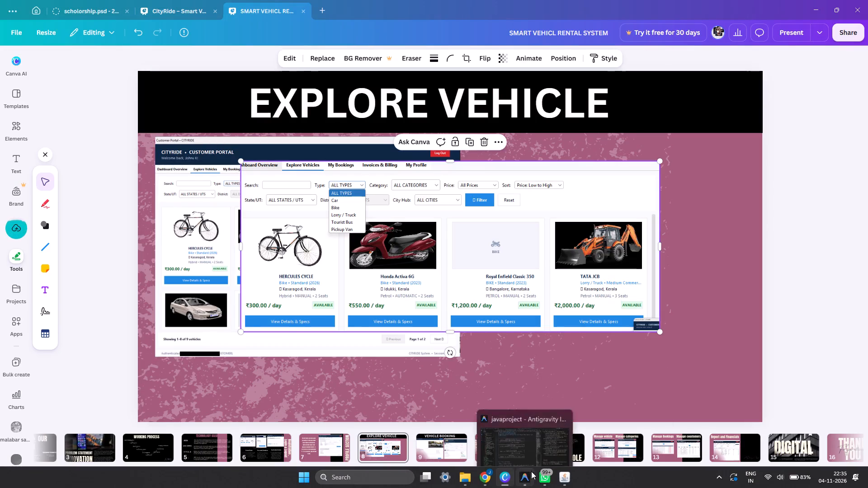
Insert Screenshot 2026-11-04 223432.png, showing the Category options, from the Screenshots folder onto page 8, moving it to the lower part.
{"action": "left_click", "coordinate": [477, 479]}
{"action": "left_click", "coordinate": [466, 479]}
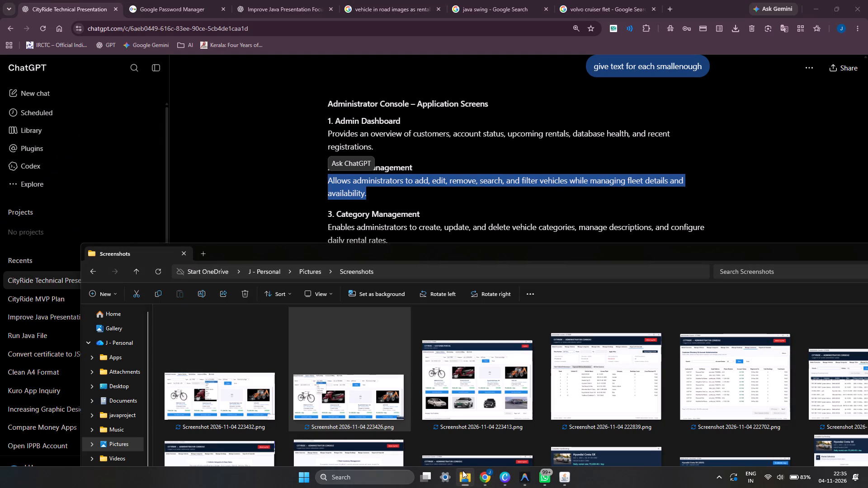
{"action": "left_click", "coordinate": [199, 398]}
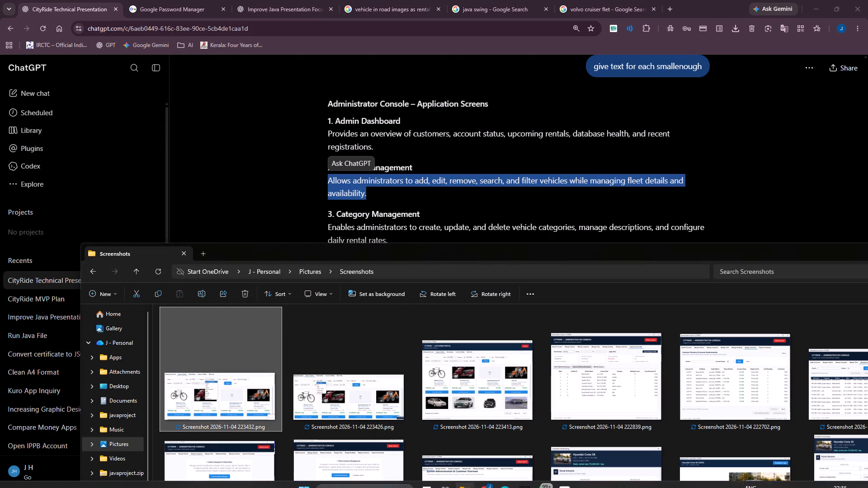
{"action": "left_click", "coordinate": [497, 478]}
{"action": "left_click", "coordinate": [463, 478]}
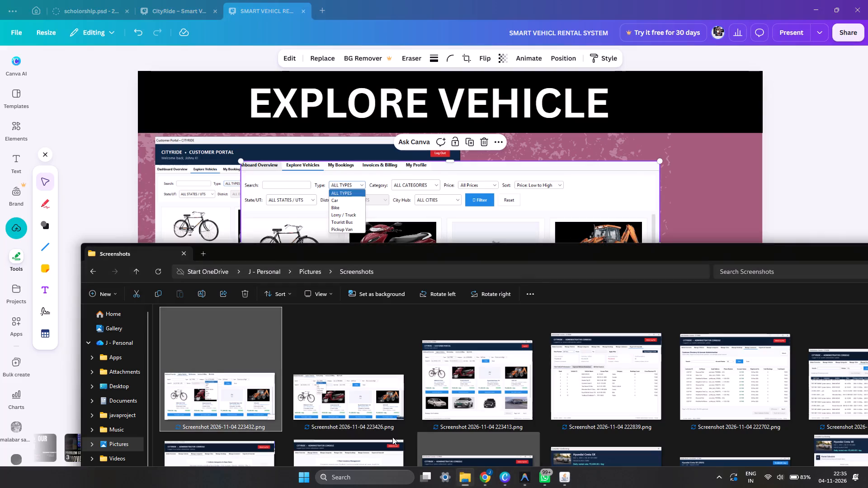
{"action": "left_click_drag", "start_coordinate": [206, 377], "coordinate": [458, 185]}
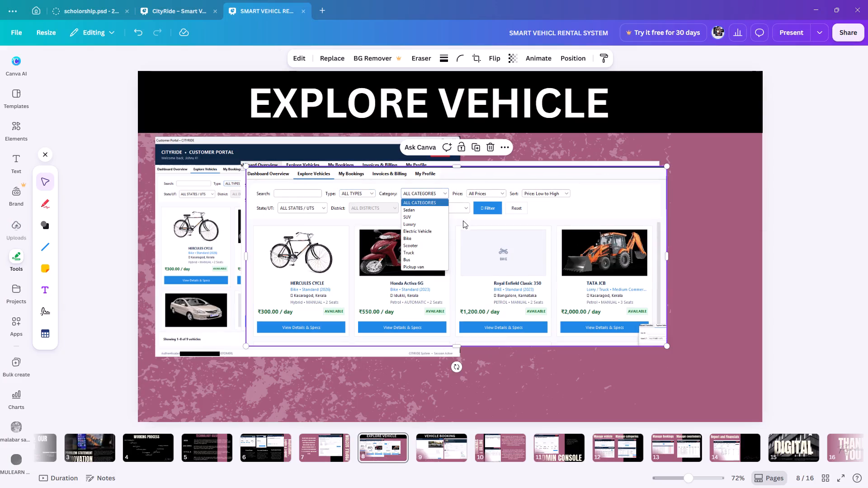
{"action": "left_click_drag", "start_coordinate": [464, 241], "coordinate": [466, 347]}
Move the Type options screenshot aside, then shrink the full customer portal screenshot and set it against the page's left edge.
{"action": "left_click_drag", "start_coordinate": [435, 219], "coordinate": [558, 183]}
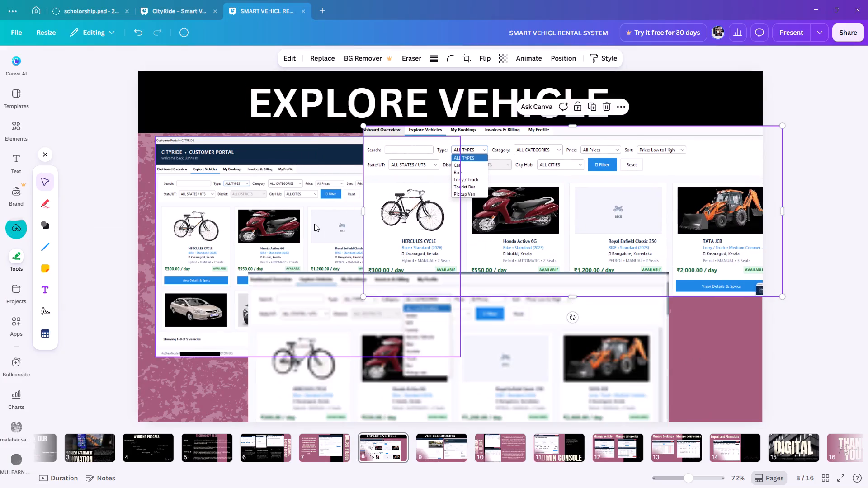
{"action": "left_click", "coordinate": [313, 218]}
{"action": "left_click_drag", "start_coordinate": [460, 136], "coordinate": [444, 153]}
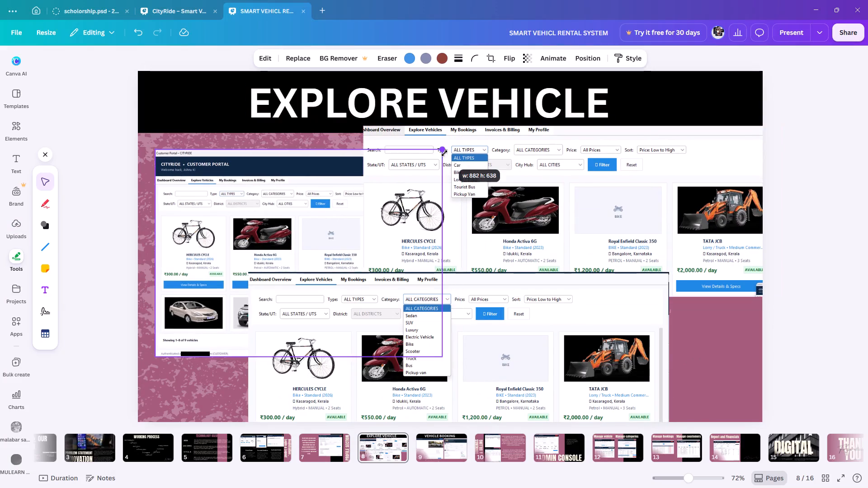
{"action": "left_click_drag", "start_coordinate": [444, 153], "coordinate": [436, 139]}
{"action": "left_click_drag", "start_coordinate": [289, 223], "coordinate": [274, 221]}
Crop the bottom of the Type options screenshot to its filters and top vehicle images, and scale it down in the page's upper right.
{"action": "left_click", "coordinate": [566, 192]}
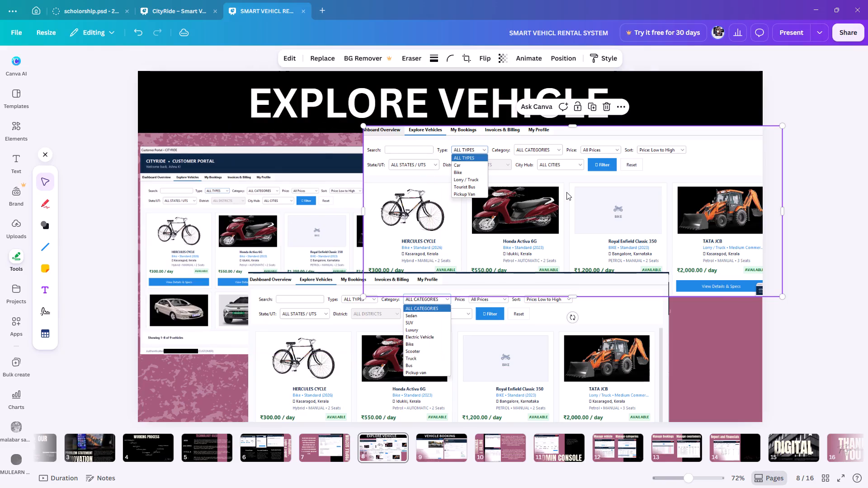
{"action": "left_click_drag", "start_coordinate": [583, 296], "coordinate": [575, 224]}
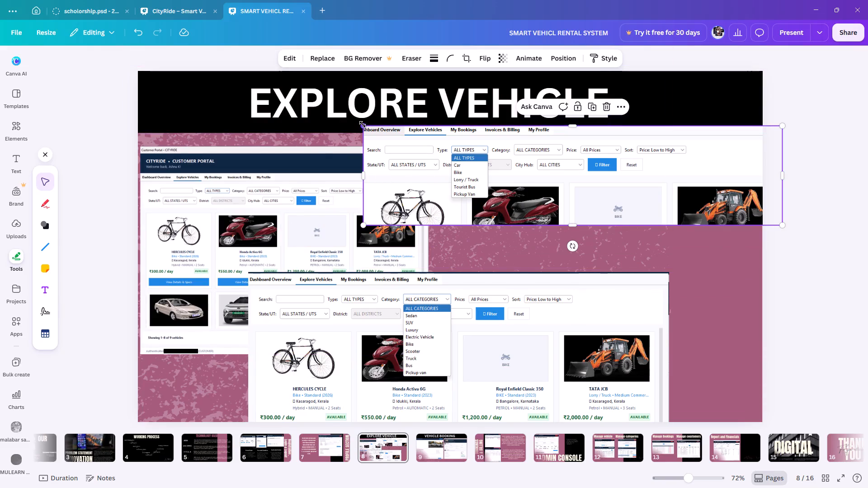
{"action": "left_click_drag", "start_coordinate": [364, 124], "coordinate": [497, 157]}
{"action": "left_click_drag", "start_coordinate": [576, 169], "coordinate": [533, 166]}
Scale down the Category options screenshot, crop its bottom and right edges, and place it in the page's lower right corner.
{"action": "left_click", "coordinate": [519, 301]}
{"action": "left_click_drag", "start_coordinate": [528, 340], "coordinate": [493, 275]}
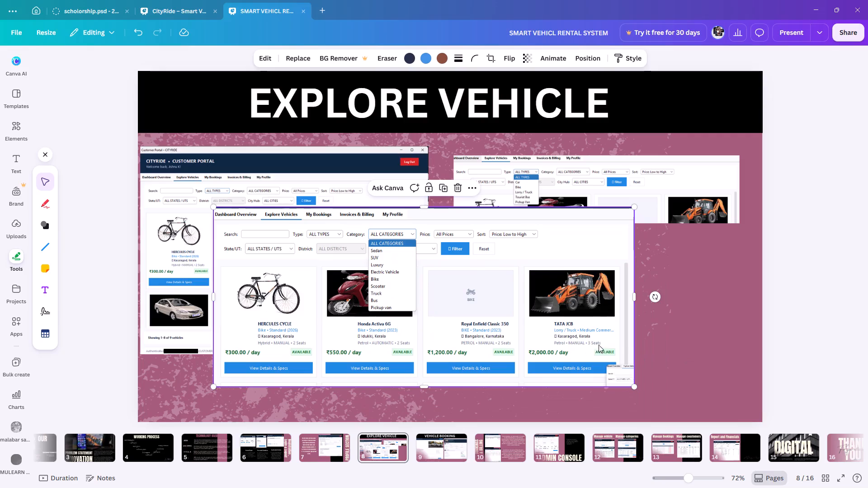
{"action": "left_click_drag", "start_coordinate": [636, 385], "coordinate": [486, 339]}
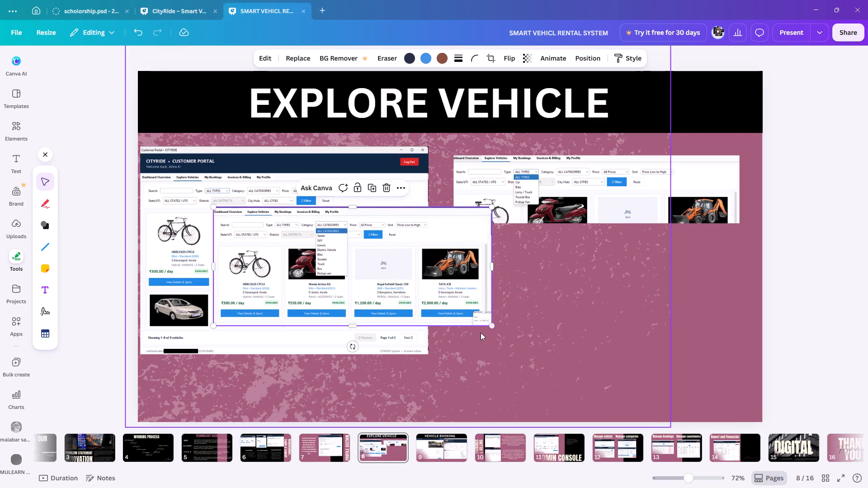
{"action": "left_click_drag", "start_coordinate": [493, 326], "coordinate": [538, 346]}
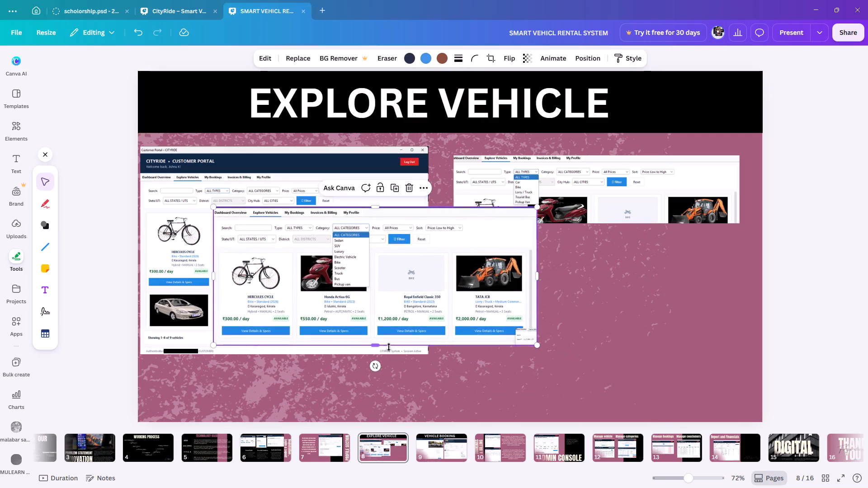
{"action": "left_click_drag", "start_coordinate": [373, 347], "coordinate": [359, 307]}
{"action": "left_click_drag", "start_coordinate": [411, 263], "coordinate": [620, 357]}
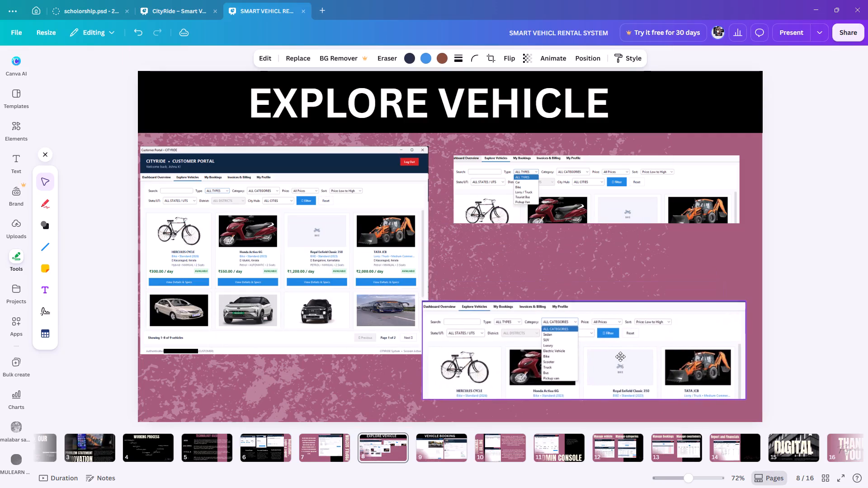
{"action": "left_click_drag", "start_coordinate": [620, 357], "coordinate": [639, 365]}
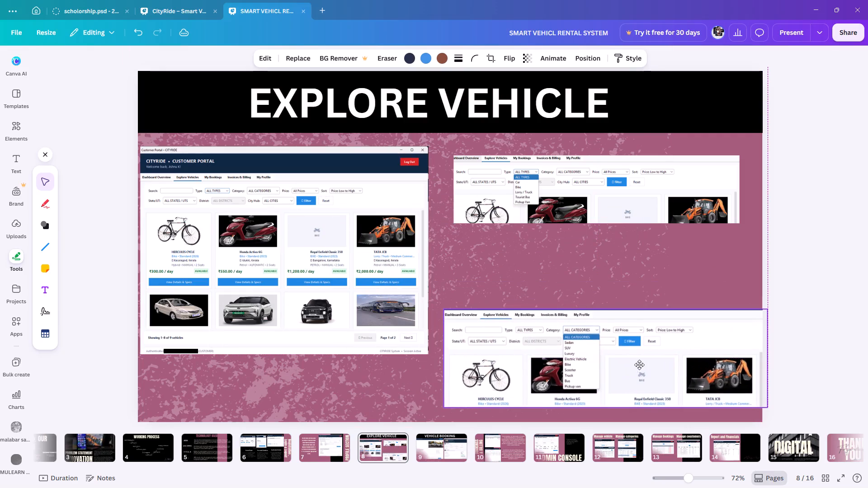
{"action": "left_click_drag", "start_coordinate": [639, 365], "coordinate": [634, 365]}
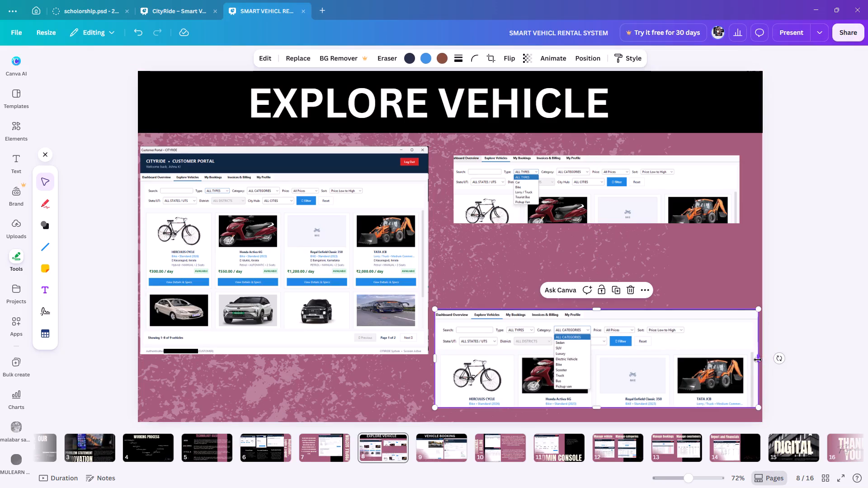
{"action": "left_click_drag", "start_coordinate": [758, 360], "coordinate": [749, 362]}
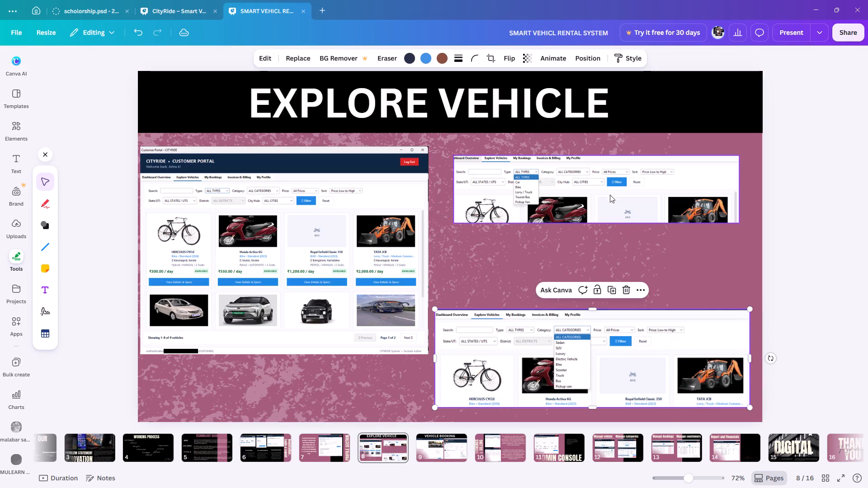
{"action": "left_click_drag", "start_coordinate": [586, 357], "coordinate": [596, 355]}
Shift the full customer portal screenshot slightly down and right, away from the page edge and title band.
{"action": "left_click_drag", "start_coordinate": [324, 243], "coordinate": [324, 249]}
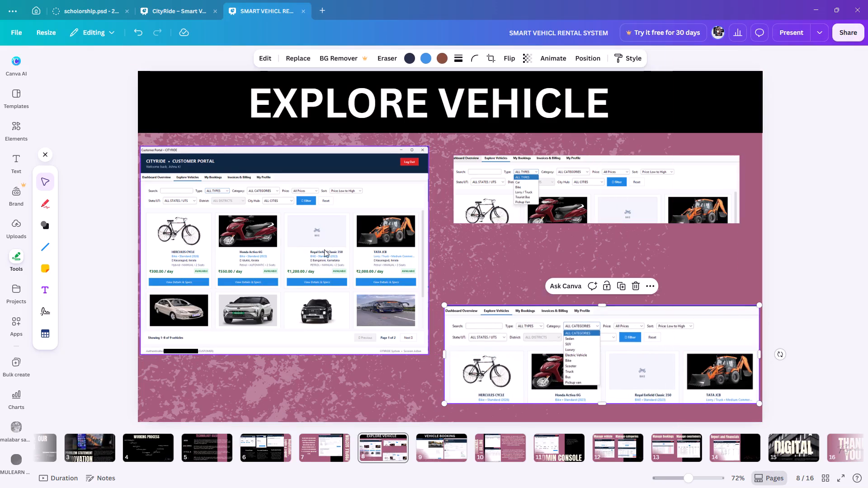
{"action": "left_click_drag", "start_coordinate": [324, 249], "coordinate": [332, 257]}
Widen the Type options screenshot, align its top with the portal screenshot, and extend its bottom to reveal the vehicle names.
{"action": "left_click", "coordinate": [524, 197]}
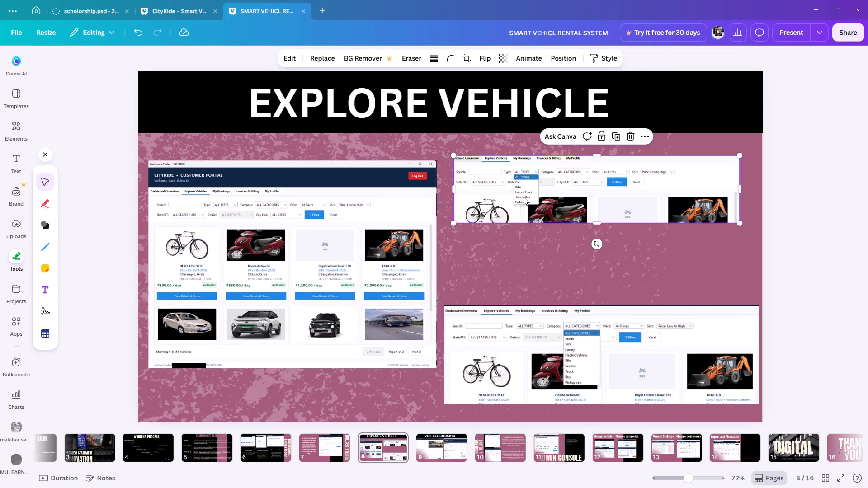
{"action": "left_click_drag", "start_coordinate": [741, 188], "coordinate": [757, 190]}
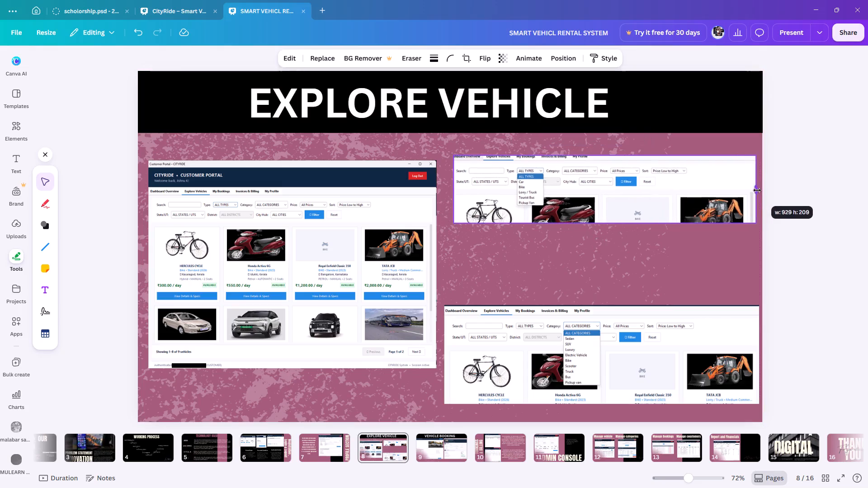
{"action": "left_click_drag", "start_coordinate": [757, 190], "coordinate": [759, 191]}
{"action": "left_click_drag", "start_coordinate": [690, 196], "coordinate": [680, 198]}
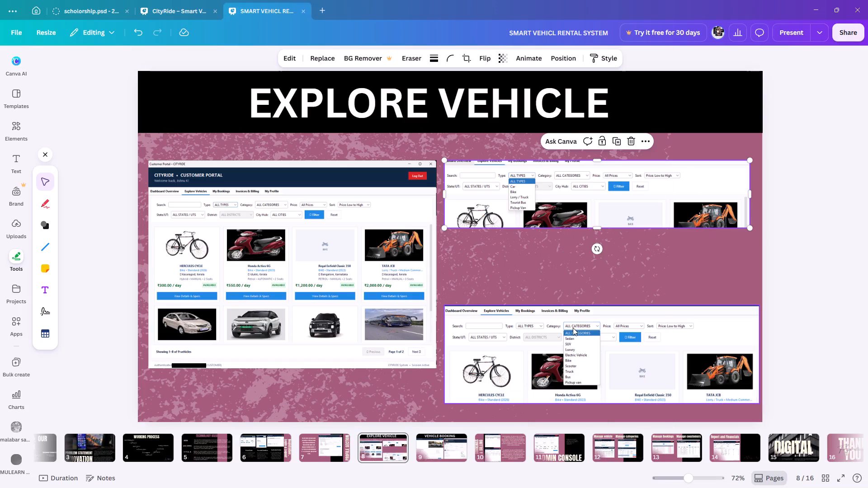
{"action": "left_click_drag", "start_coordinate": [596, 227], "coordinate": [597, 233]}
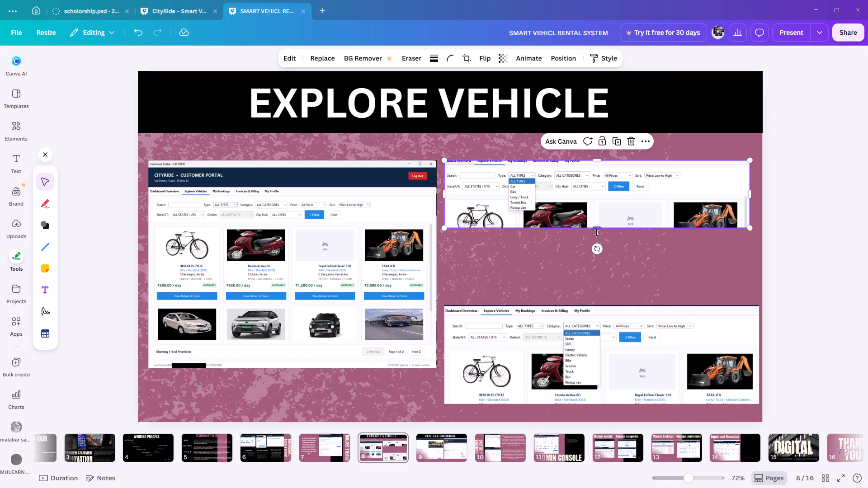
{"action": "left_click_drag", "start_coordinate": [597, 233], "coordinate": [599, 246]}
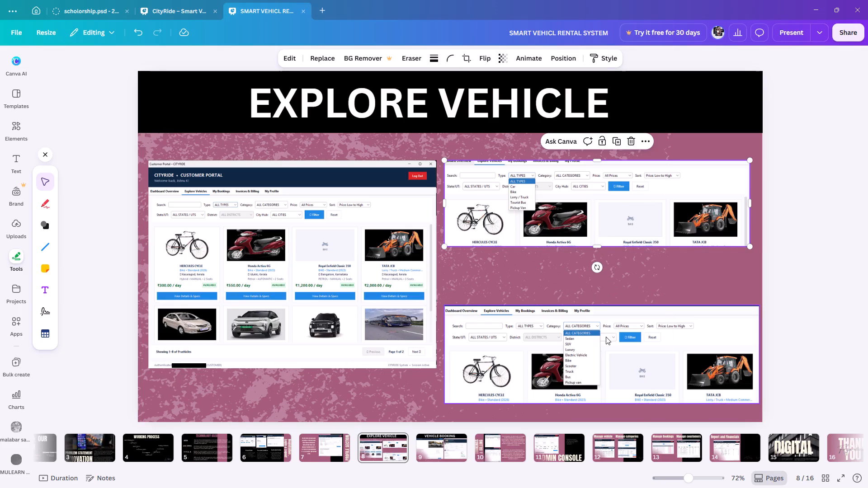
Move the Category options screenshot up beneath the Type one, aligning left edges, and crop its bottom below the dropdown and its right edge slightly.
{"action": "left_click_drag", "start_coordinate": [605, 337], "coordinate": [608, 312]}
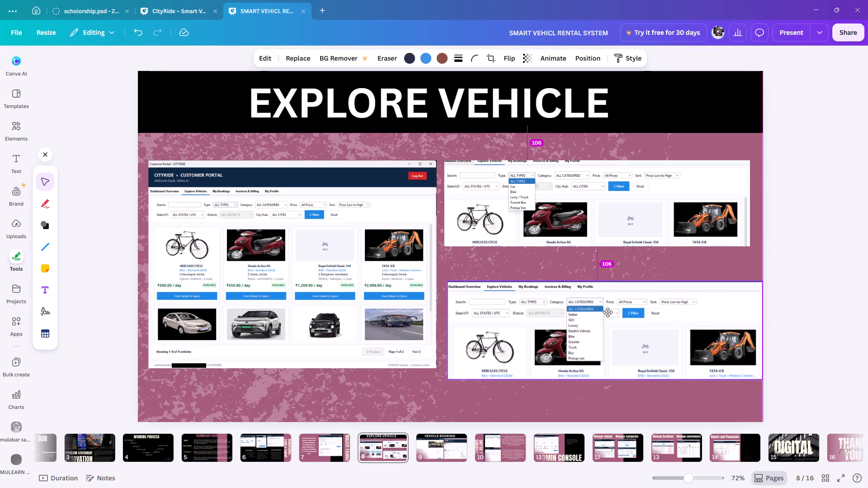
{"action": "left_click_drag", "start_coordinate": [608, 312], "coordinate": [601, 319]}
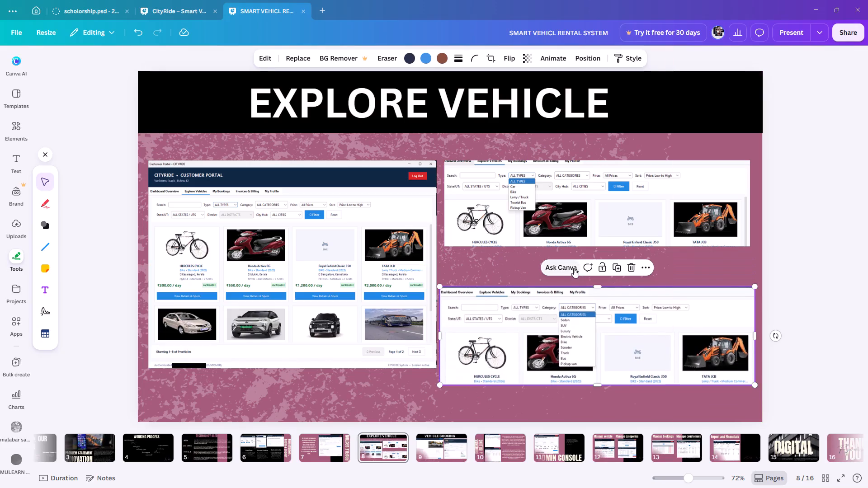
{"action": "left_click_drag", "start_coordinate": [595, 387], "coordinate": [599, 371]}
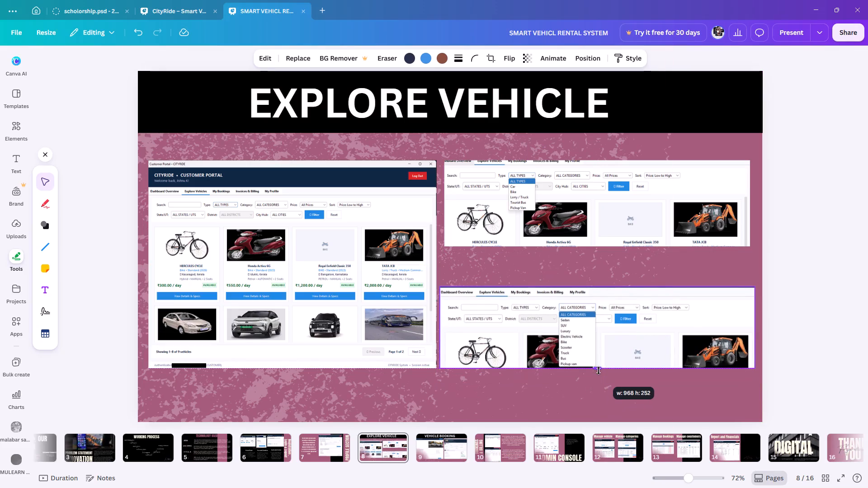
{"action": "left_click_drag", "start_coordinate": [599, 371], "coordinate": [600, 376]}
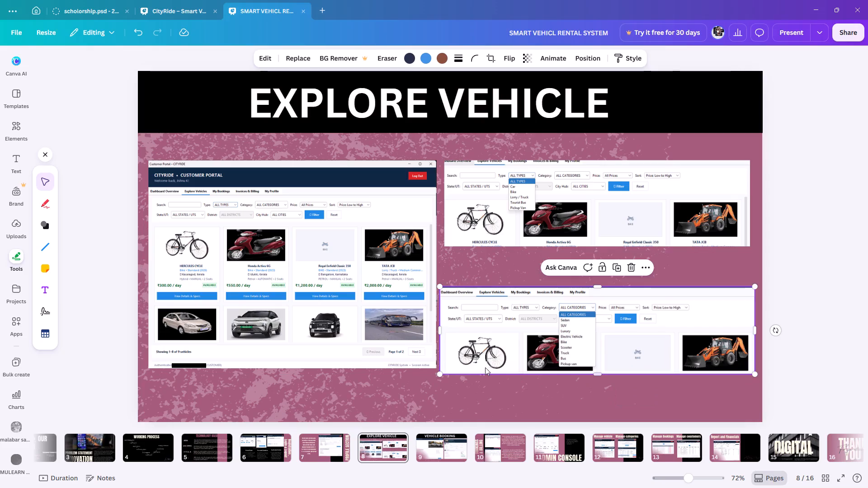
{"action": "left_click_drag", "start_coordinate": [531, 338], "coordinate": [538, 338]}
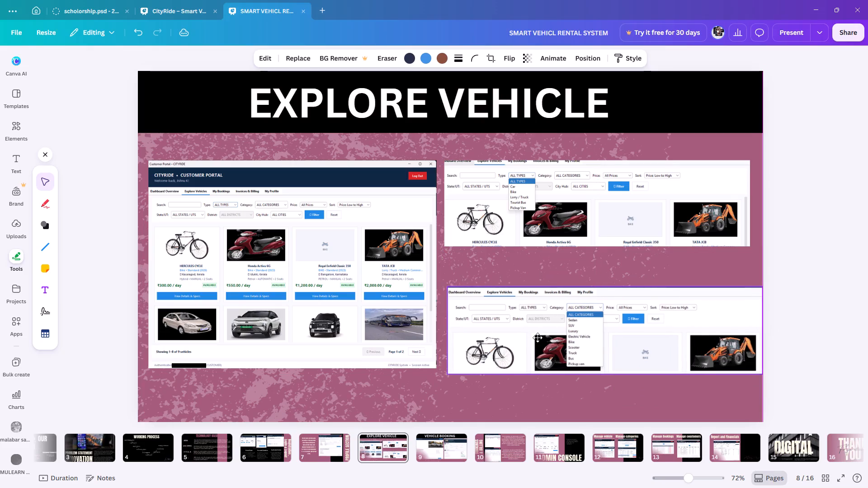
{"action": "left_click_drag", "start_coordinate": [538, 338], "coordinate": [537, 338]}
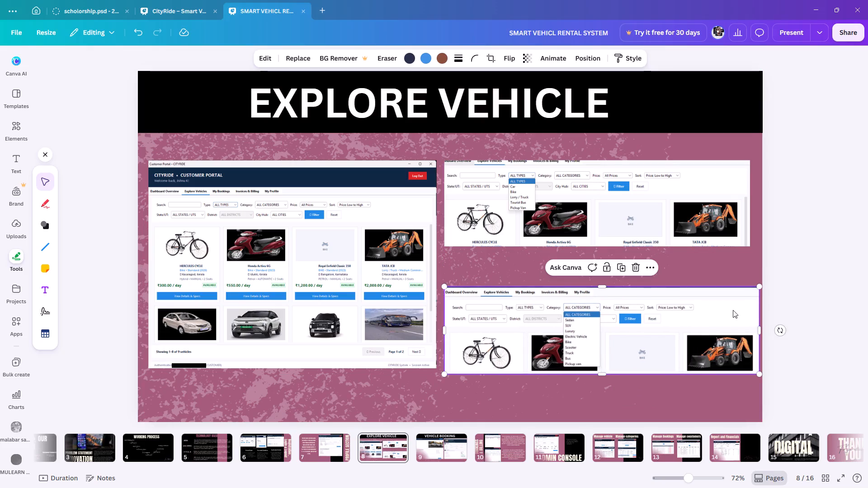
{"action": "left_click_drag", "start_coordinate": [762, 332], "coordinate": [759, 332]}
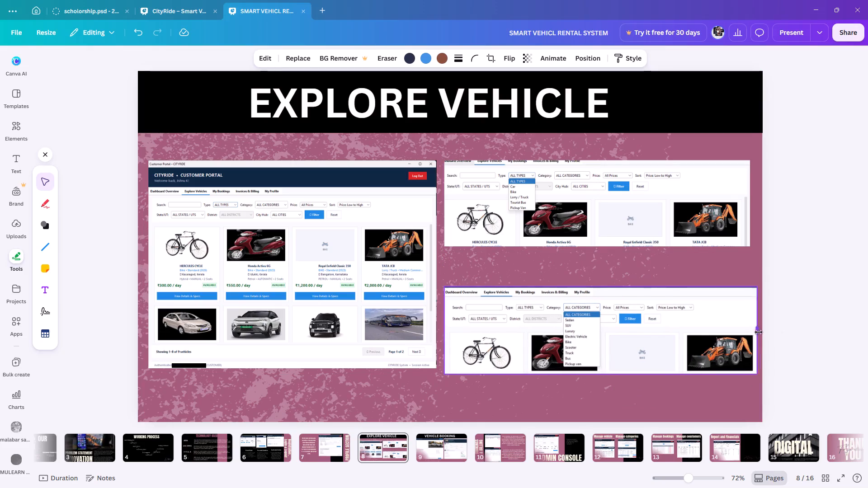
{"action": "left_click_drag", "start_coordinate": [759, 332], "coordinate": [757, 331]}
{"action": "left_click", "coordinate": [683, 399]}
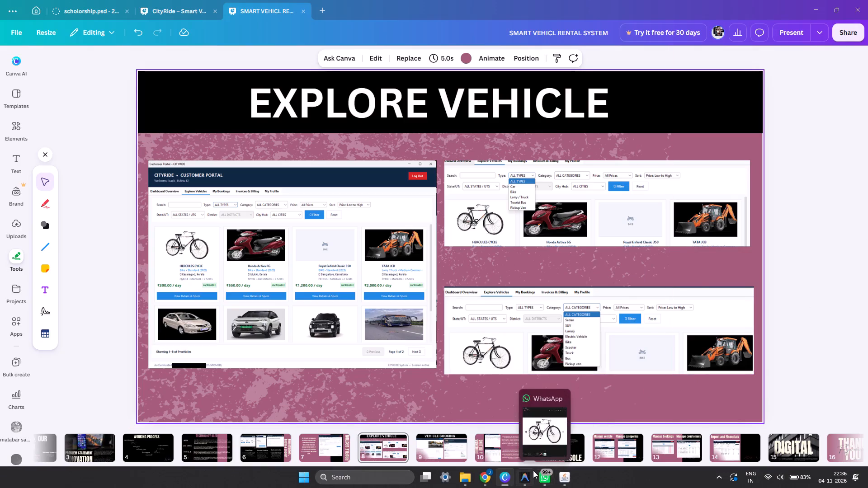
{"action": "left_click", "coordinate": [485, 474]}
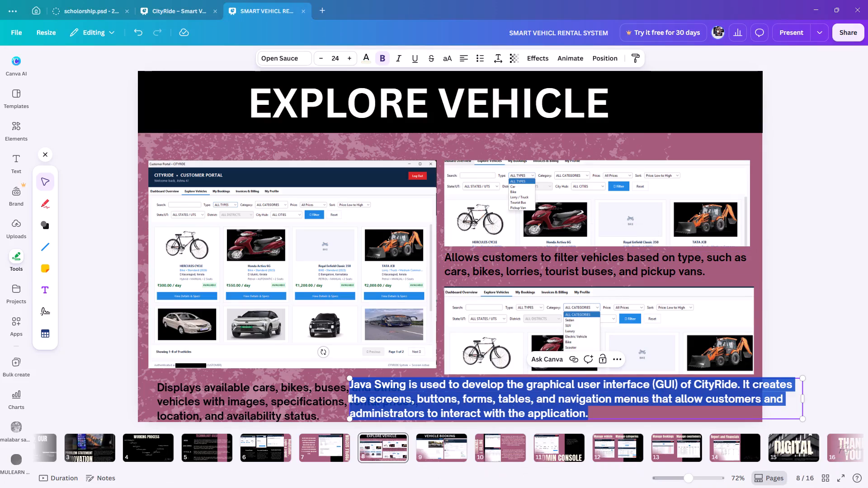
{"action": "key", "text": "ctrl+v"}
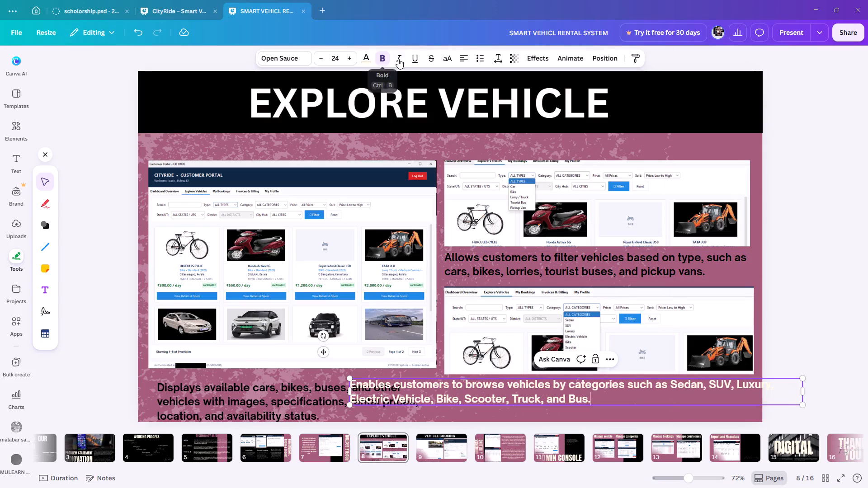
Colour the whole Category Filter description black.
{"action": "left_click", "coordinate": [367, 60]}
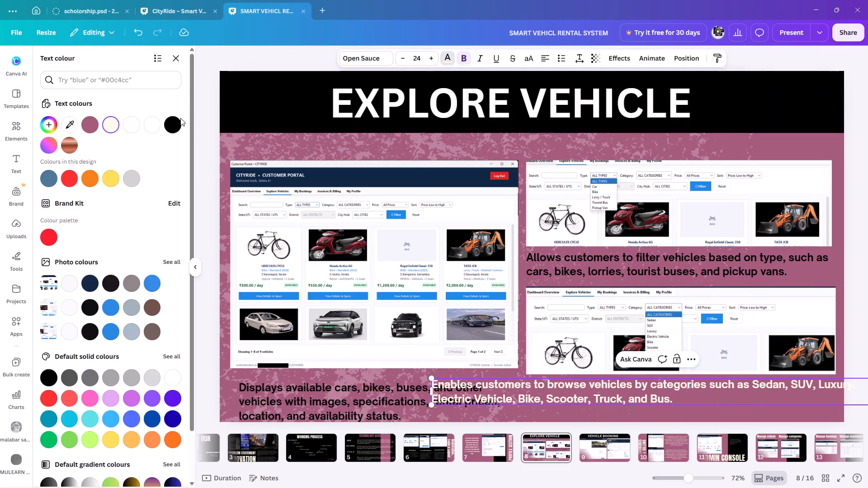
{"action": "left_click", "coordinate": [175, 123]}
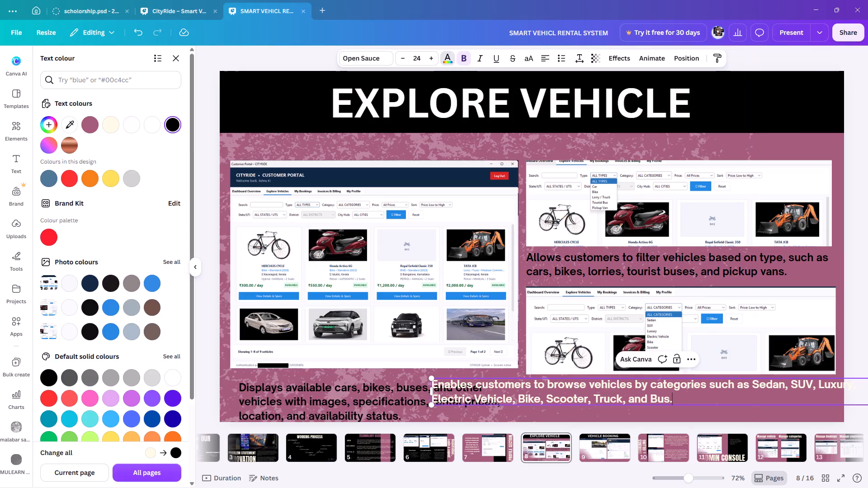
{"action": "triple_click", "coordinate": [517, 394]}
{"action": "left_click", "coordinate": [170, 124]}
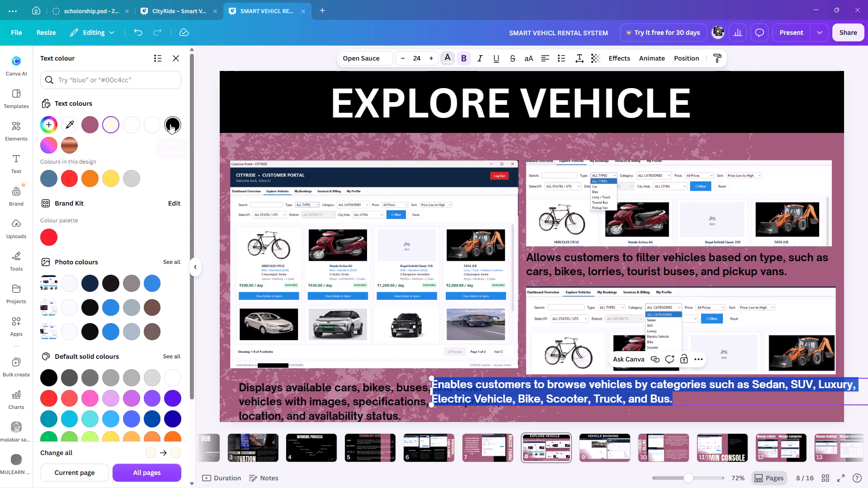
{"action": "left_click", "coordinate": [327, 148]}
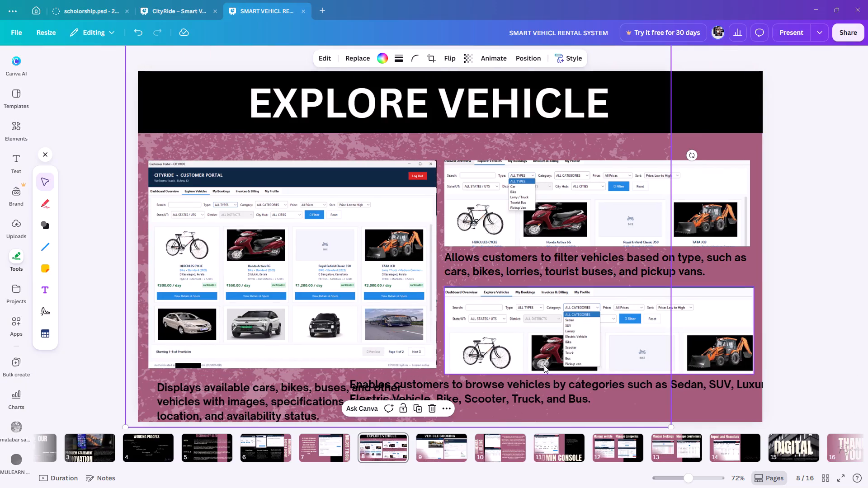
Narrow the Category Filter description's text box from both sides and place it beneath the Category options screenshot.
{"action": "left_click", "coordinate": [533, 391]}
{"action": "left_click_drag", "start_coordinate": [349, 392], "coordinate": [421, 397]}
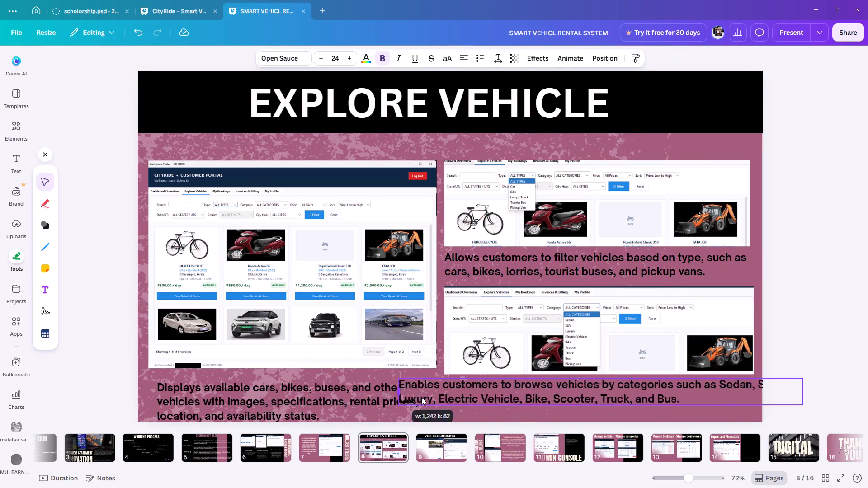
{"action": "left_click_drag", "start_coordinate": [421, 397], "coordinate": [472, 399]}
{"action": "left_click_drag", "start_coordinate": [515, 394], "coordinate": [492, 393]}
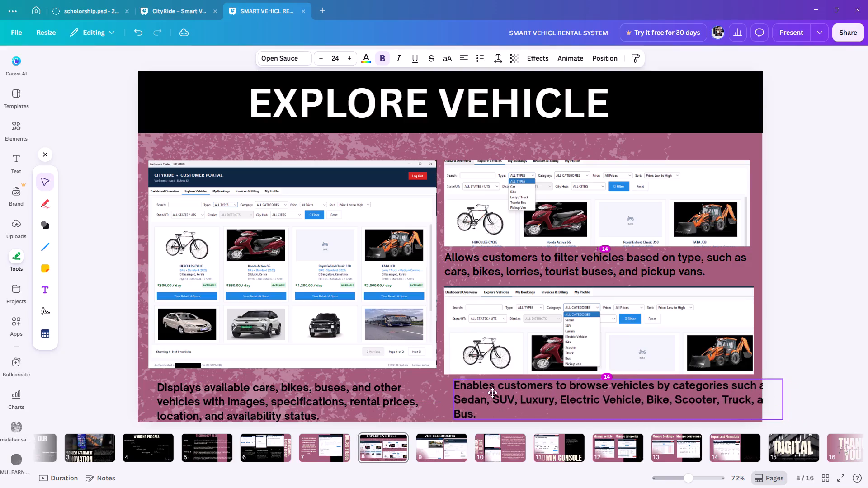
{"action": "left_click_drag", "start_coordinate": [492, 393], "coordinate": [491, 393]}
{"action": "left_click_drag", "start_coordinate": [781, 395], "coordinate": [766, 394]}
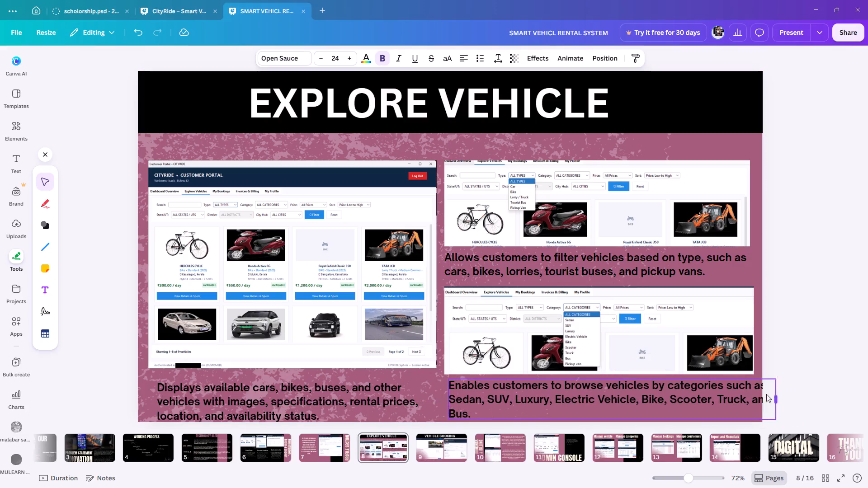
{"action": "left_click_drag", "start_coordinate": [766, 394], "coordinate": [742, 390]}
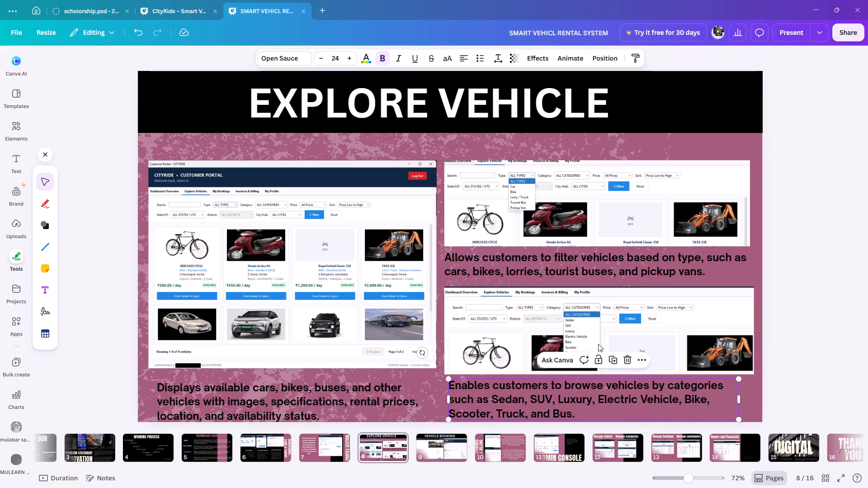
Move the customer portal screenshot and its description up, enlarge the description slightly, and trim the screenshot's right edge.
{"action": "left_click_drag", "start_coordinate": [261, 252], "coordinate": [257, 239]}
{"action": "left_click_drag", "start_coordinate": [285, 396], "coordinate": [282, 382]}
{"action": "left_click_drag", "start_coordinate": [417, 406], "coordinate": [419, 406]}
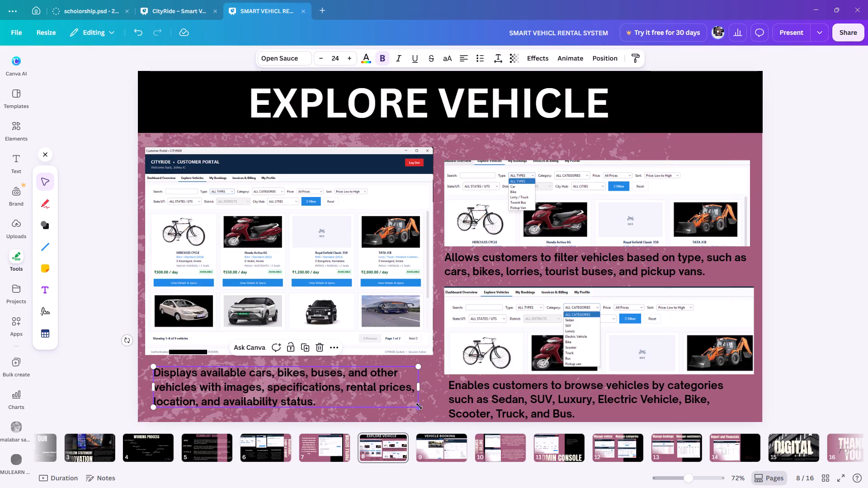
{"action": "left_click_drag", "start_coordinate": [419, 406], "coordinate": [425, 408]}
{"action": "left_click", "coordinate": [402, 247]}
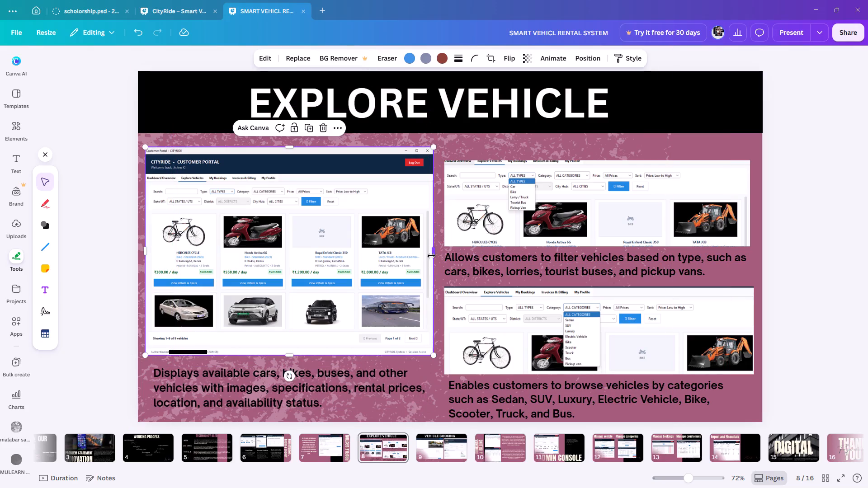
{"action": "left_click_drag", "start_coordinate": [431, 256], "coordinate": [423, 256]}
Shift the Type and Category options screenshots and their descriptions up and left, closer to the customer portal screenshot.
{"action": "left_click_drag", "start_coordinate": [514, 214], "coordinate": [503, 203]}
{"action": "left_click_drag", "start_coordinate": [524, 263], "coordinate": [518, 253]}
{"action": "left_click_drag", "start_coordinate": [538, 321], "coordinate": [532, 315]}
{"action": "left_click_drag", "start_coordinate": [542, 385], "coordinate": [536, 376]}
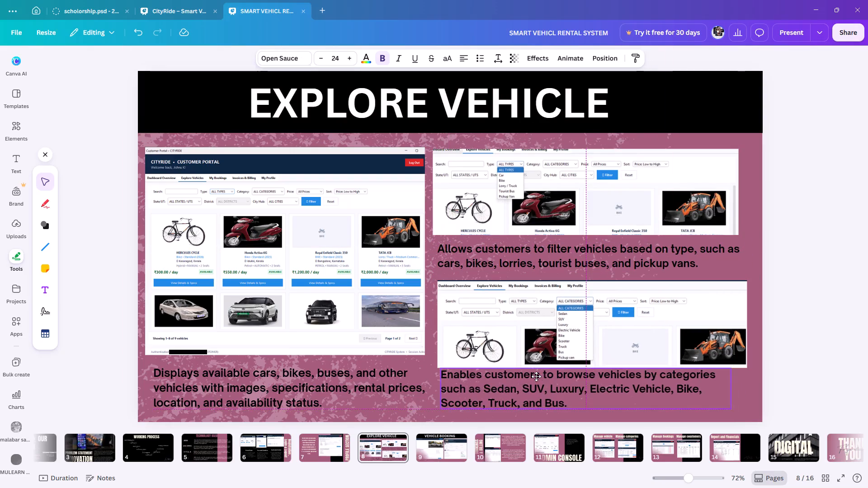
{"action": "left_click_drag", "start_coordinate": [536, 376], "coordinate": [536, 379]}
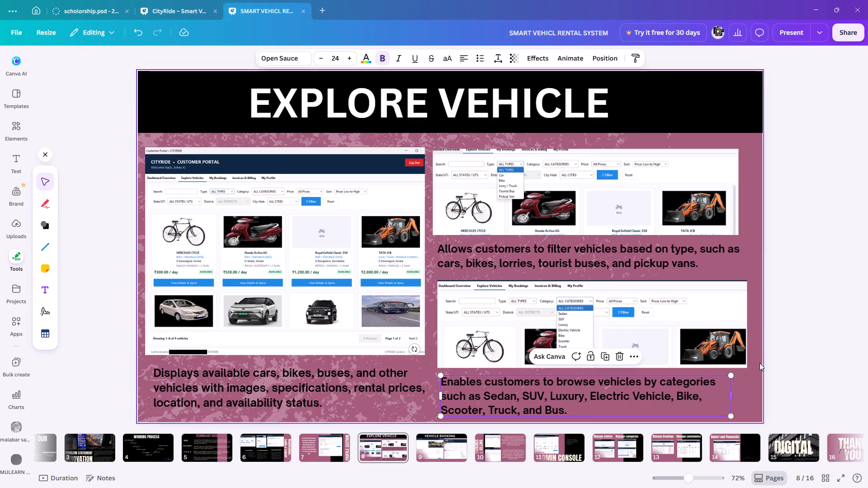
Reduce the Category Filter description's font size to 22.
{"action": "left_click", "coordinate": [326, 60]}
{"action": "left_click", "coordinate": [326, 60]}
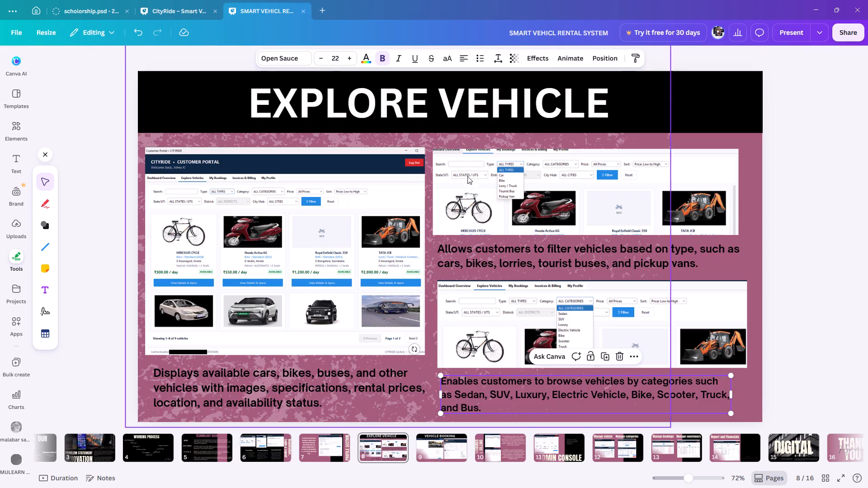
Go through the Manage Bookings and Report and Financials pages, and delete the leftover DIGITAL page, page 15.
{"action": "left_click", "coordinate": [691, 442]}
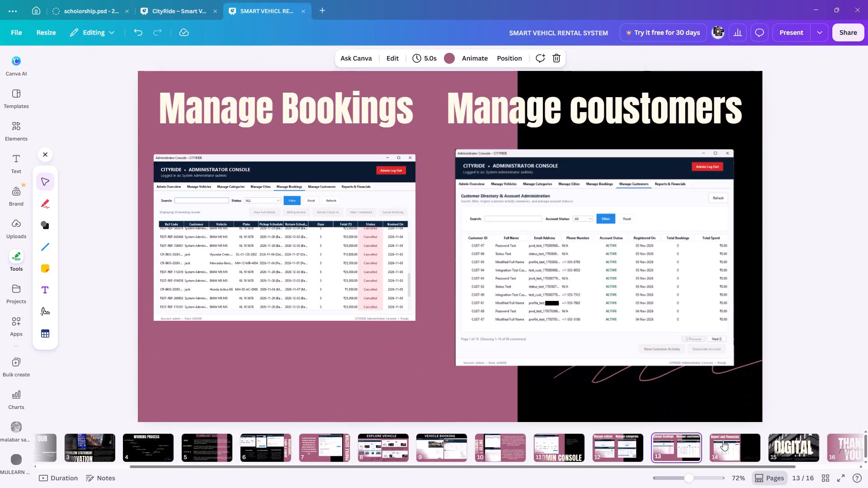
{"action": "left_click", "coordinate": [734, 441]}
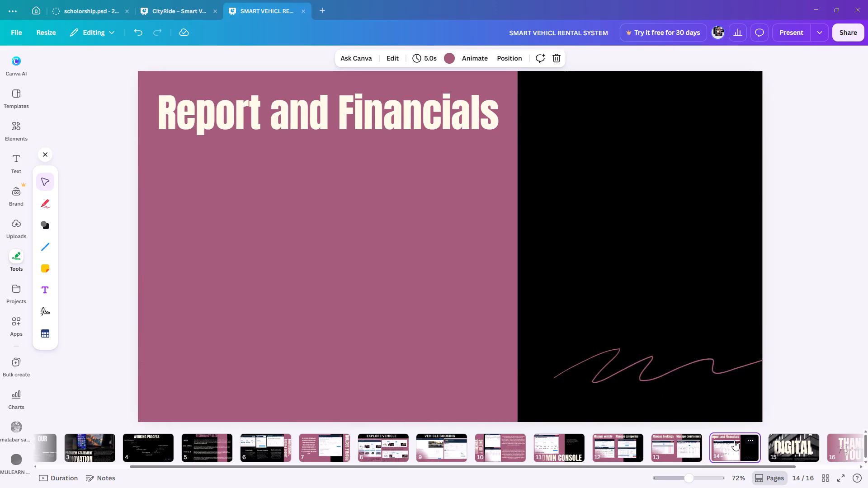
{"action": "left_click", "coordinate": [810, 372]}
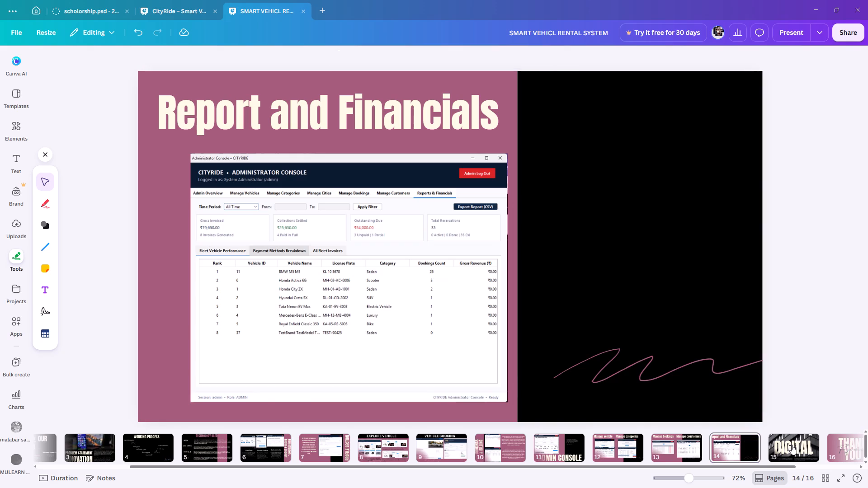
{"action": "left_click", "coordinate": [792, 446]}
{"action": "key", "text": "Delete"}
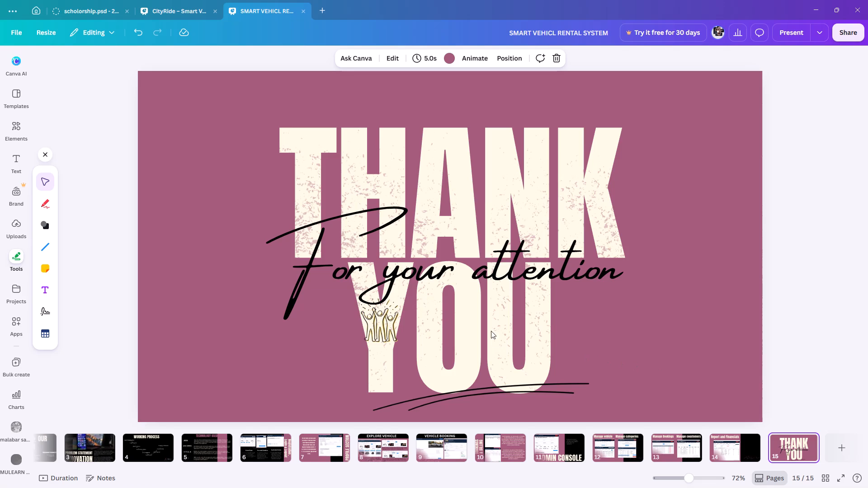
{"action": "left_click", "coordinate": [739, 455]}
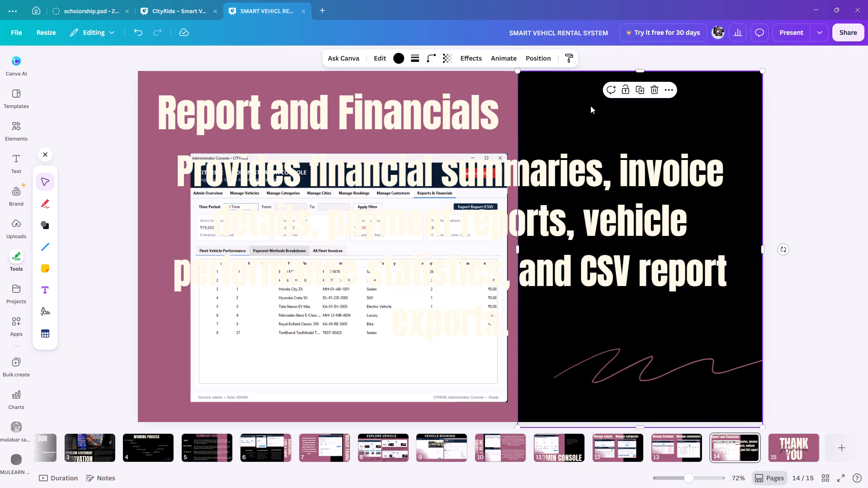
Scale the Reports & Financials description down to font size 31 and centre it horizontally on the black panel.
{"action": "left_click", "coordinate": [561, 183]}
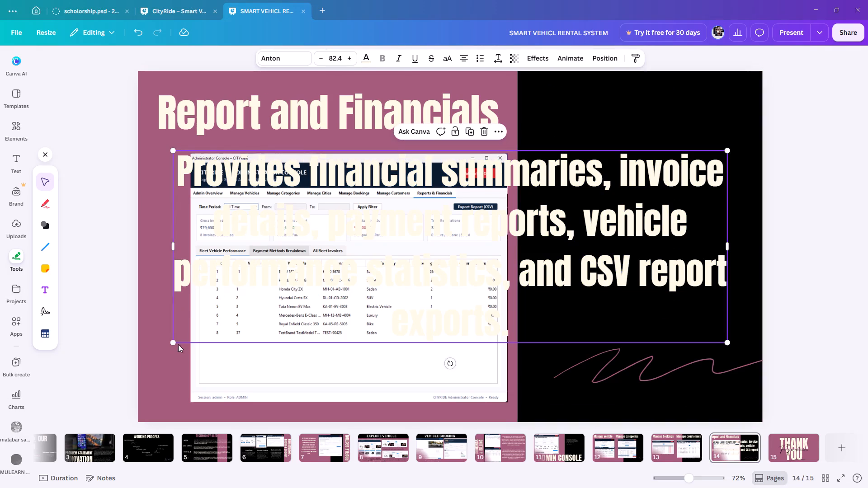
{"action": "left_click_drag", "start_coordinate": [171, 340], "coordinate": [514, 211]}
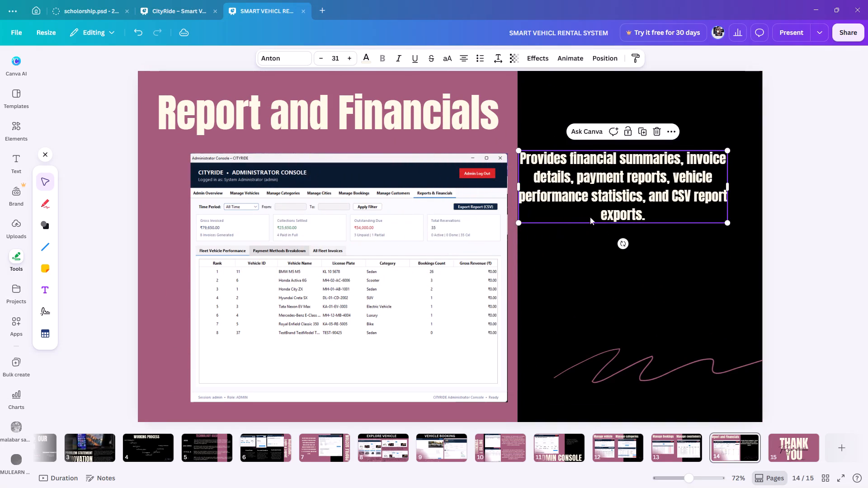
{"action": "left_click_drag", "start_coordinate": [612, 195], "coordinate": [629, 217]}
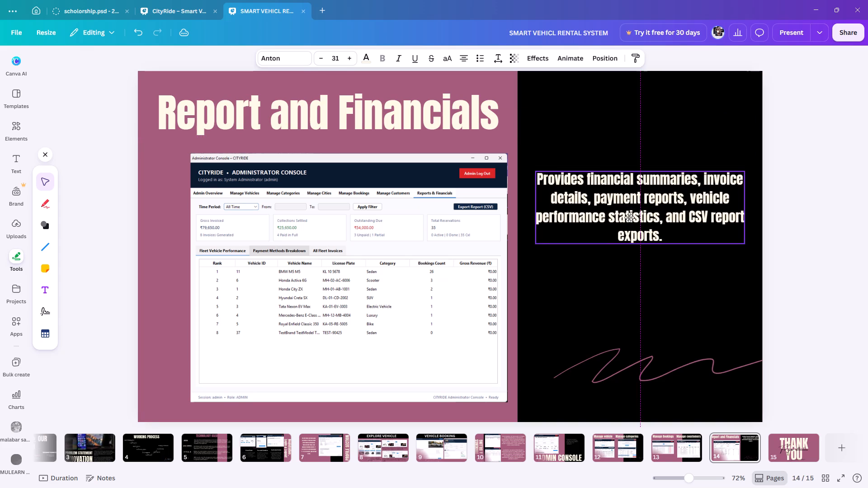
{"action": "left_click_drag", "start_coordinate": [629, 217], "coordinate": [630, 218]}
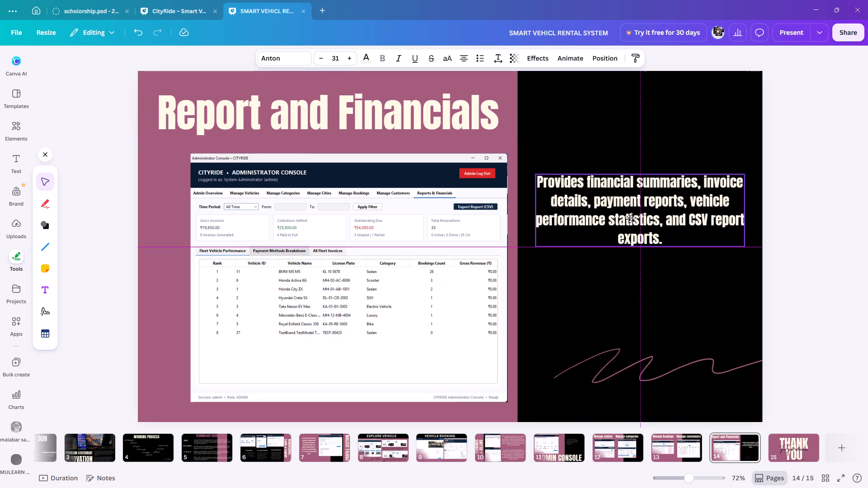
Fine-tune the Reports & Financials description's position so it sits horizontally centred on the black panel, and clear the selection.
{"action": "left_click_drag", "start_coordinate": [630, 218], "coordinate": [634, 218]}
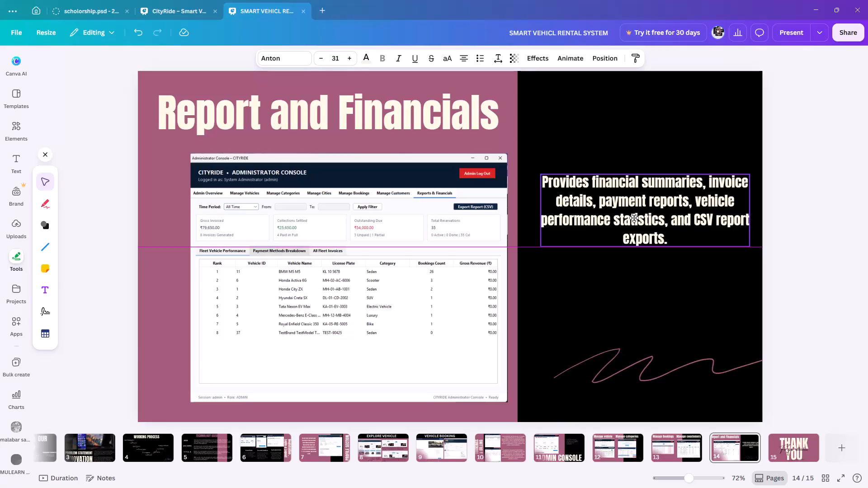
{"action": "left_click_drag", "start_coordinate": [634, 218], "coordinate": [629, 220]}
{"action": "left_click", "coordinate": [694, 298]}
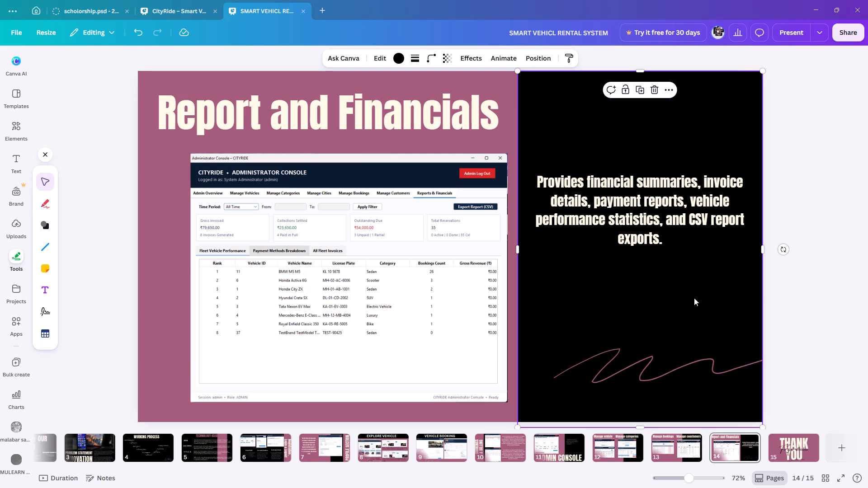
{"action": "left_click", "coordinate": [807, 176]}
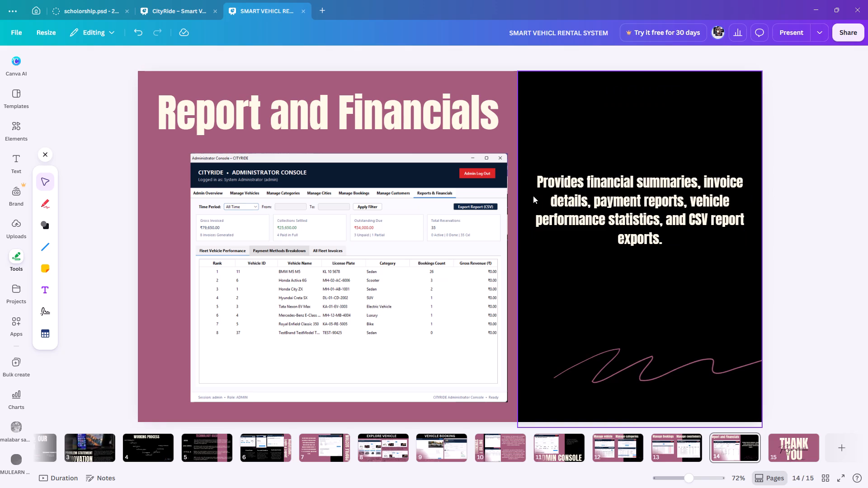
Copy the presentation's share link with access for anyone with the link.
{"action": "left_click", "coordinate": [851, 30]}
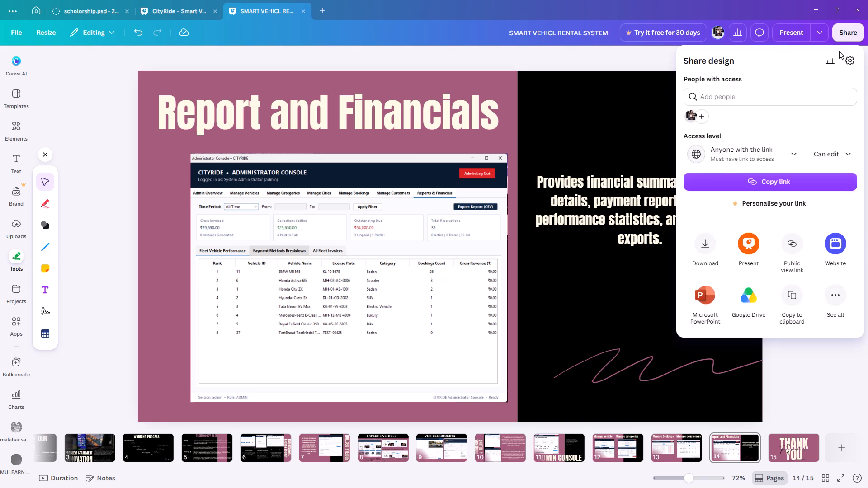
{"action": "left_click", "coordinate": [795, 174]}
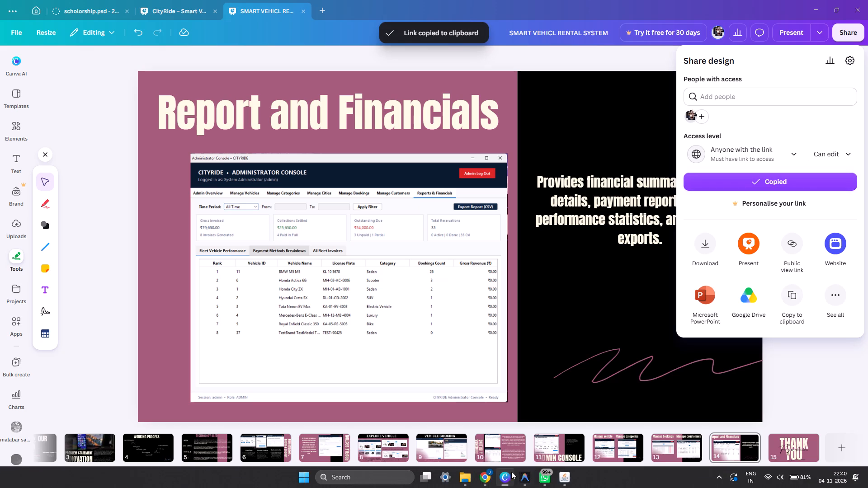